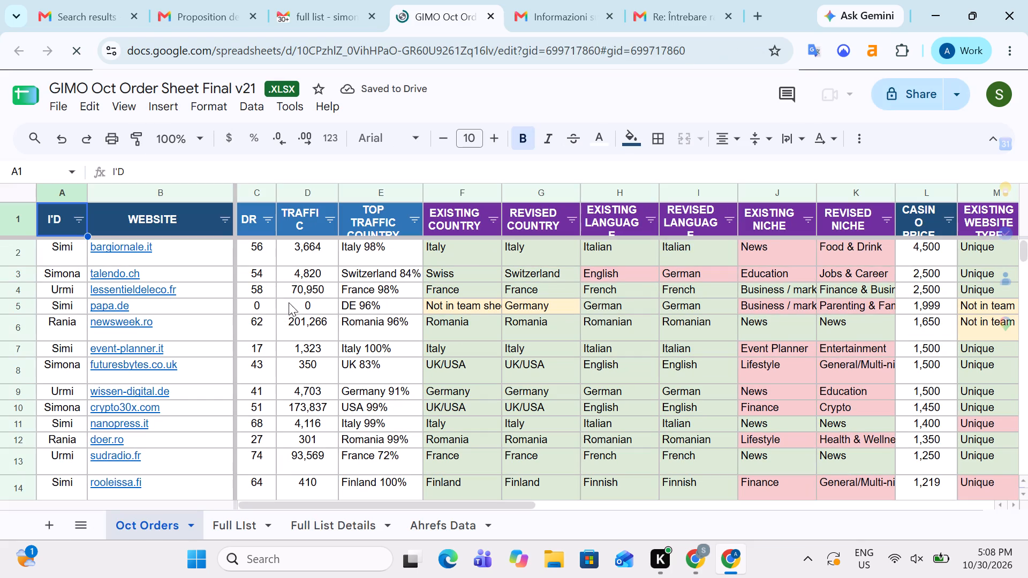
Look through the Oct Orders rows in the GIMO Oct Order Sheet Final v21 workbook and open its Full List sheet.
click(245, 527)
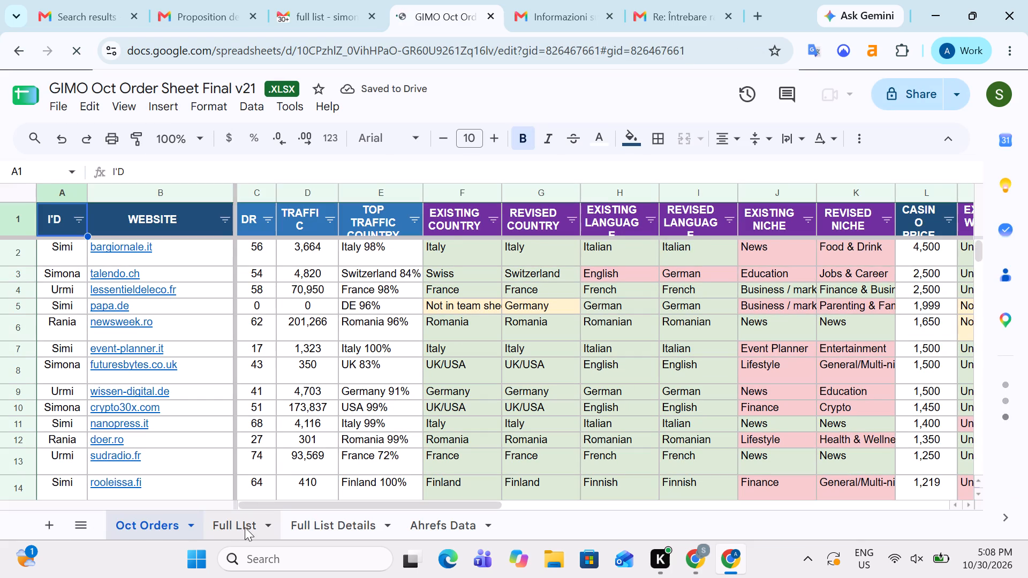
click(164, 520)
scroll(347, 381, down, 2)
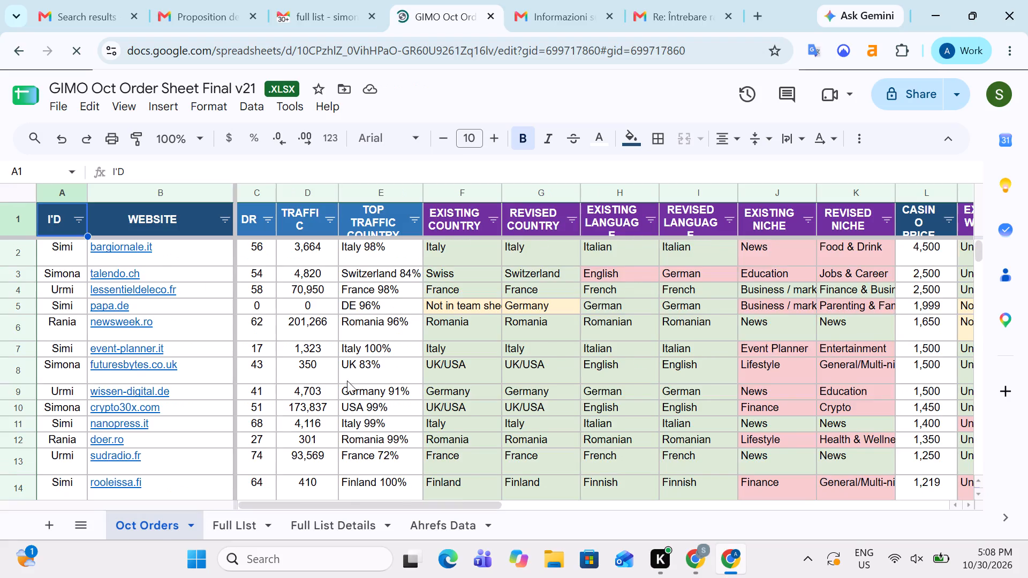
scroll(347, 381, down, 5)
scroll(345, 382, up, 7)
scroll(378, 409, up, 5)
scroll(380, 412, down, 6)
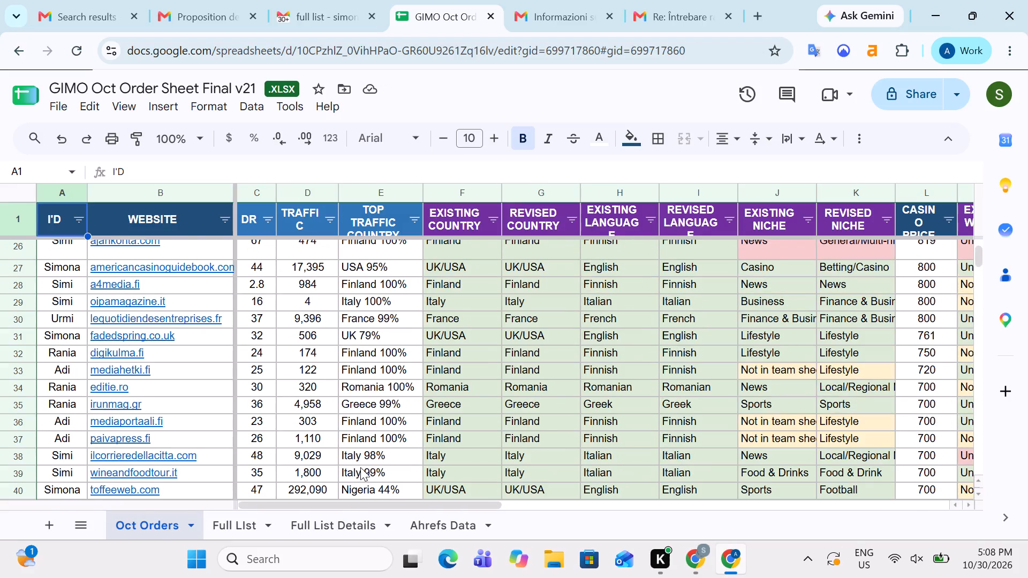
click(245, 522)
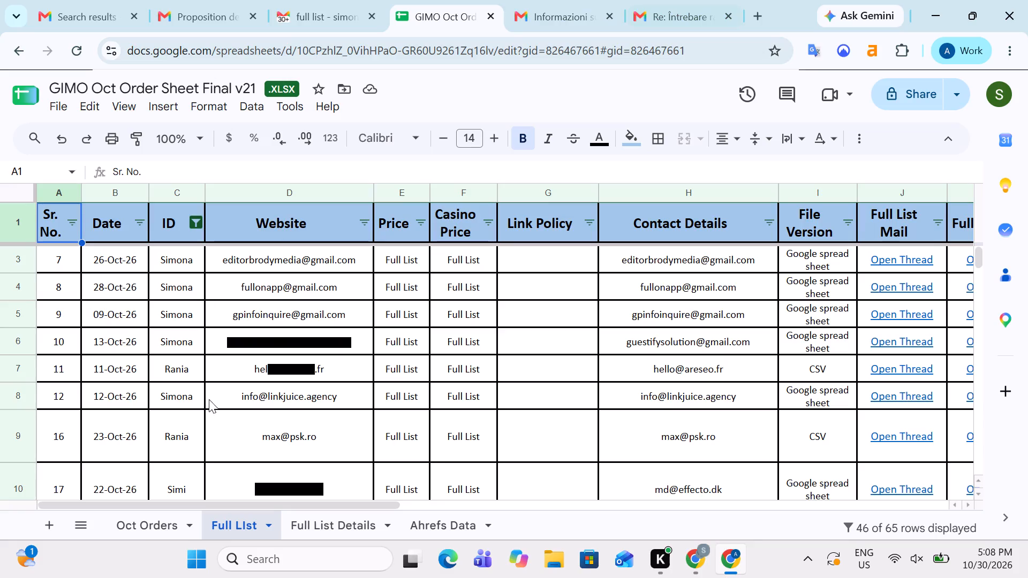
Rename the GIMO Oct Order Sheet Final v21 workbook as Raw.
double_click(138, 86)
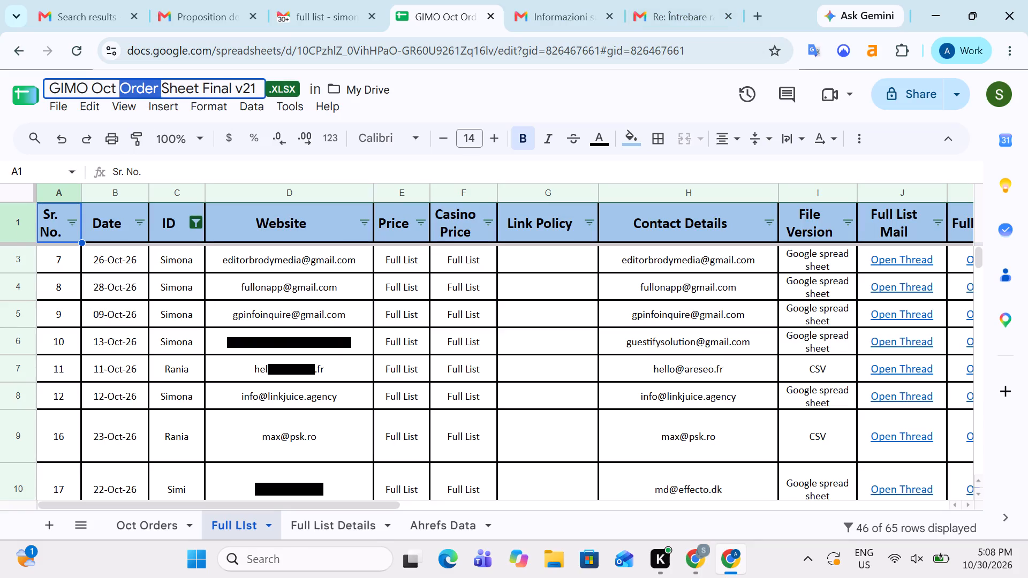
triple_click(138, 86)
key(BackSpace)
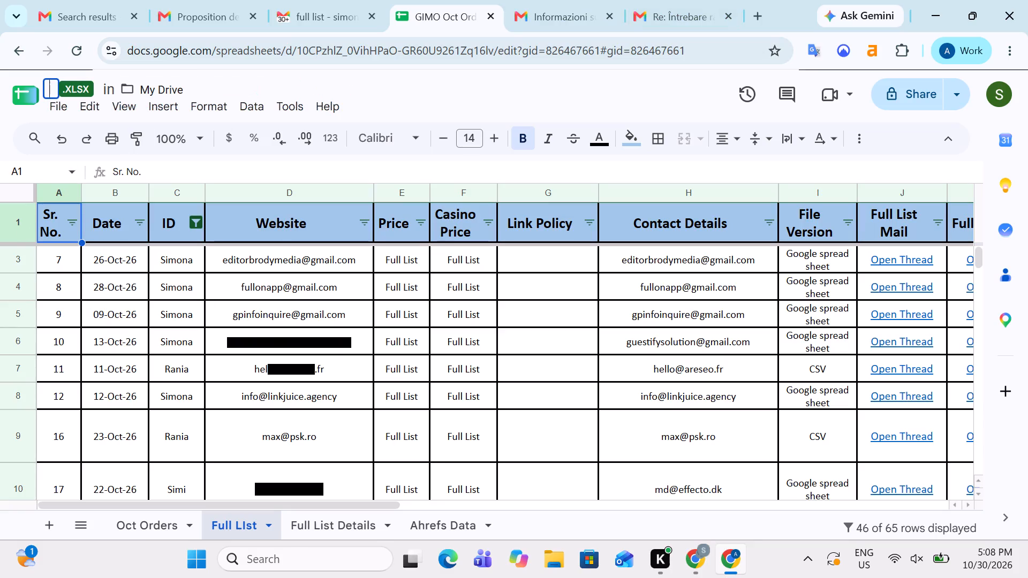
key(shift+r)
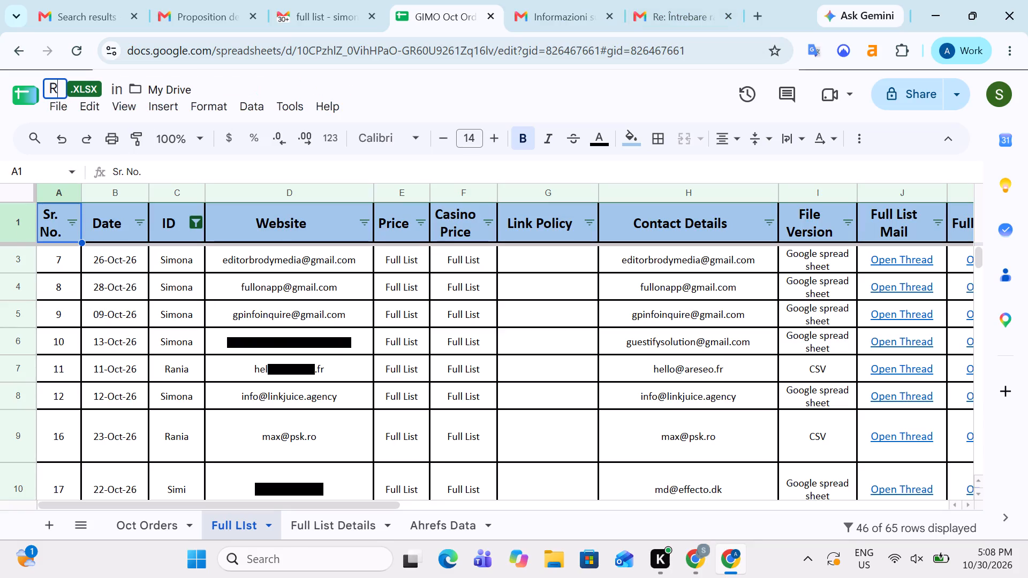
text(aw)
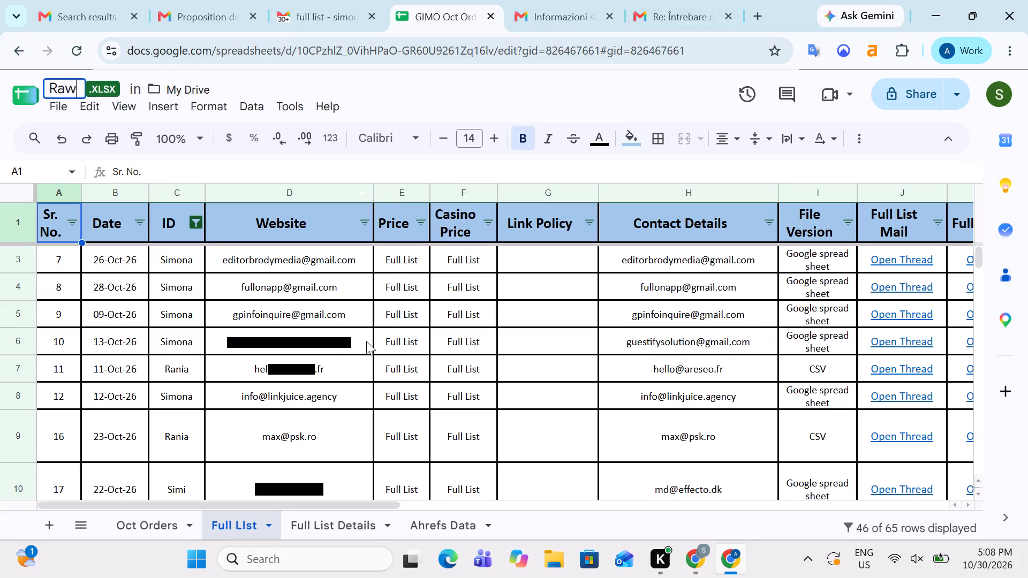
click(366, 356)
Reopen the closed GIMO Oct Order Sheet Final v20 workbook and place its browser tab after the news24.ro email thread.
click(704, 8)
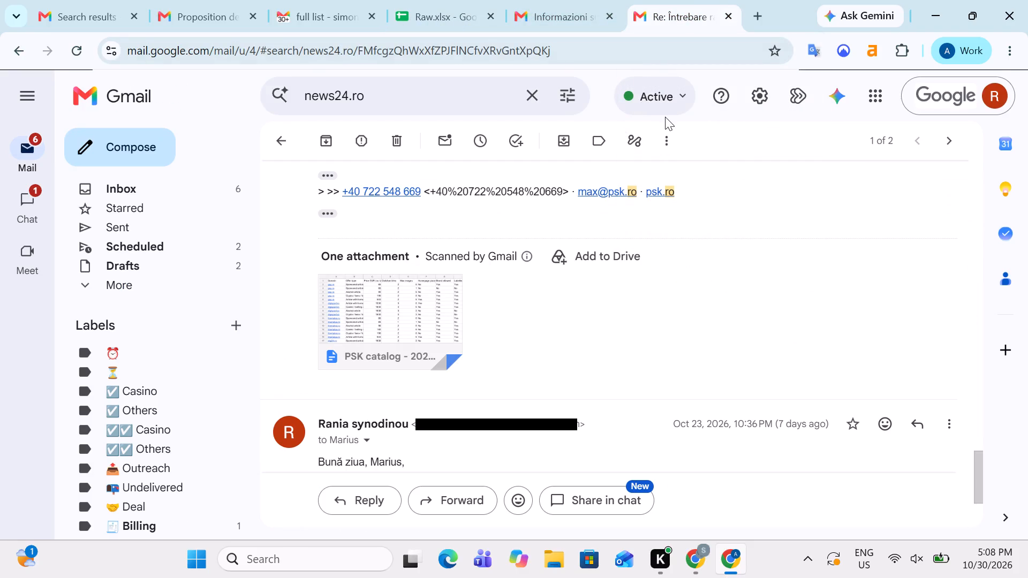
key(ctrl+shift+t)
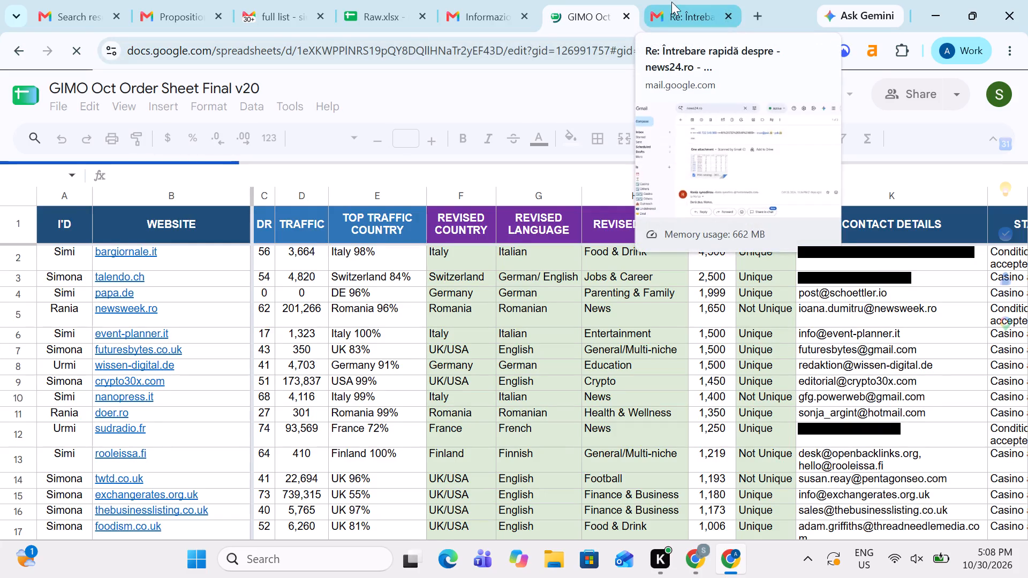
drag(681, 9, 586, 5)
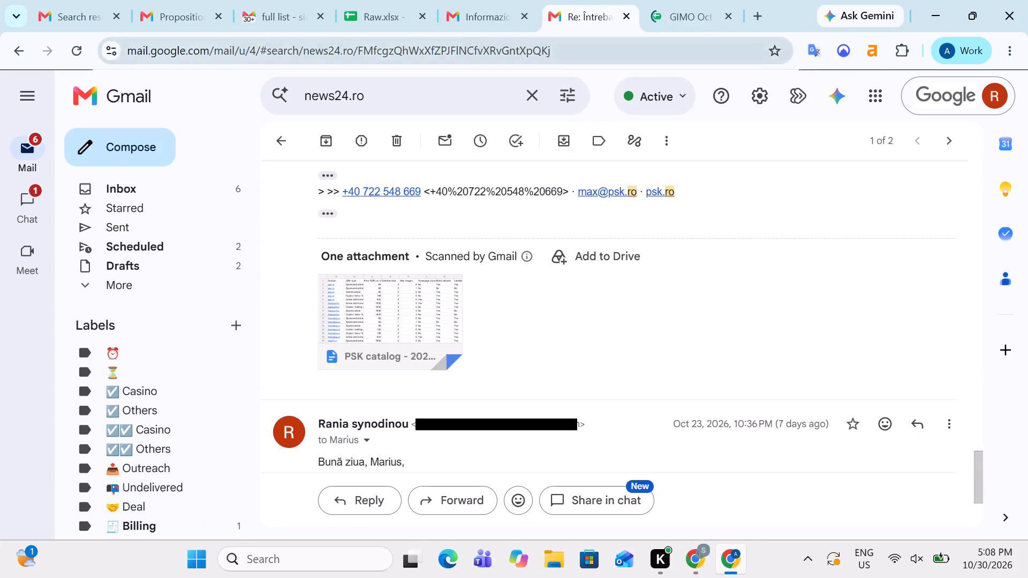
Remove the filter from the header row of the Full List sheet in the Raw workbook.
click(403, 0)
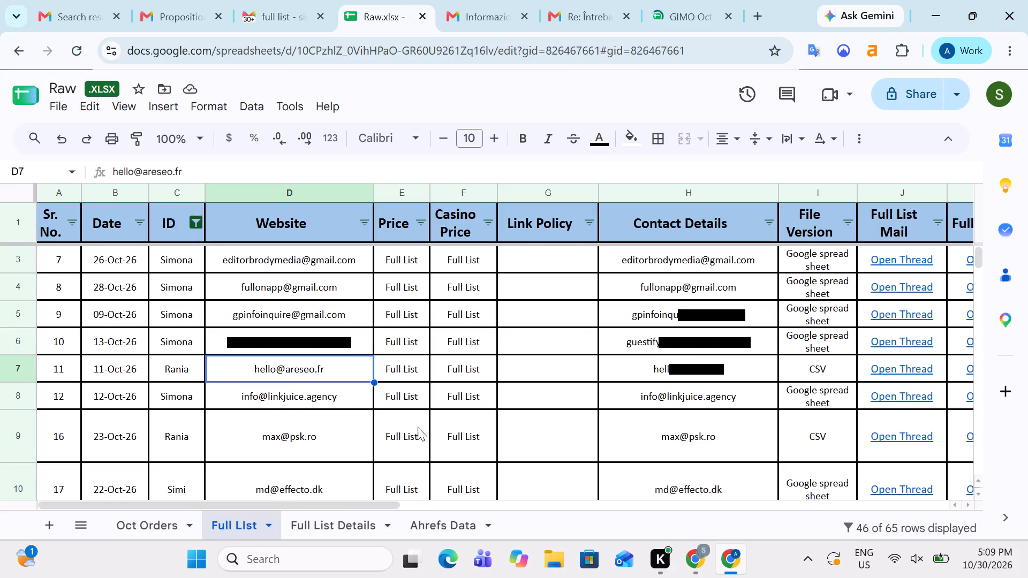
scroll(312, 410, up, 5)
click(0, 227)
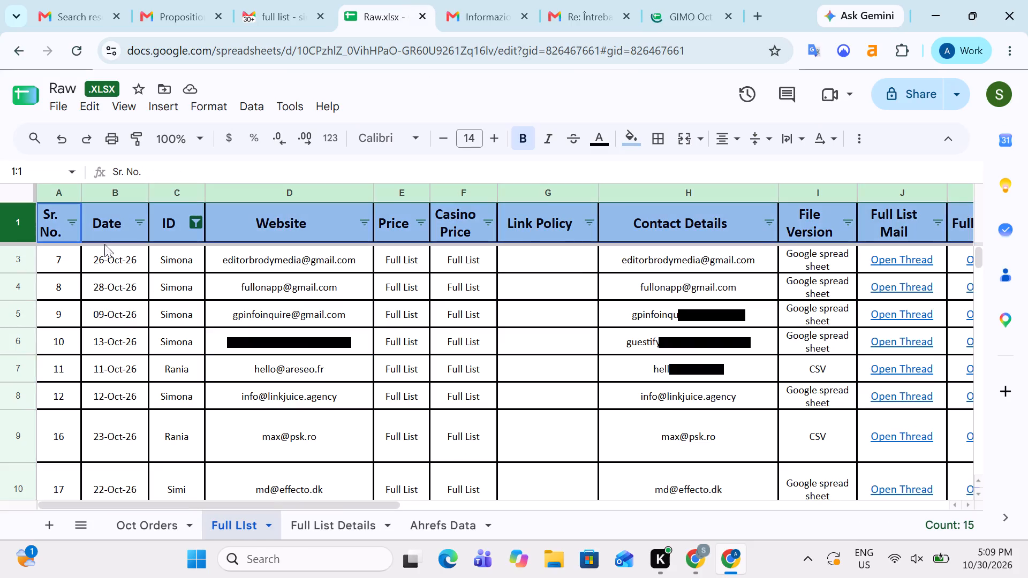
click(860, 134)
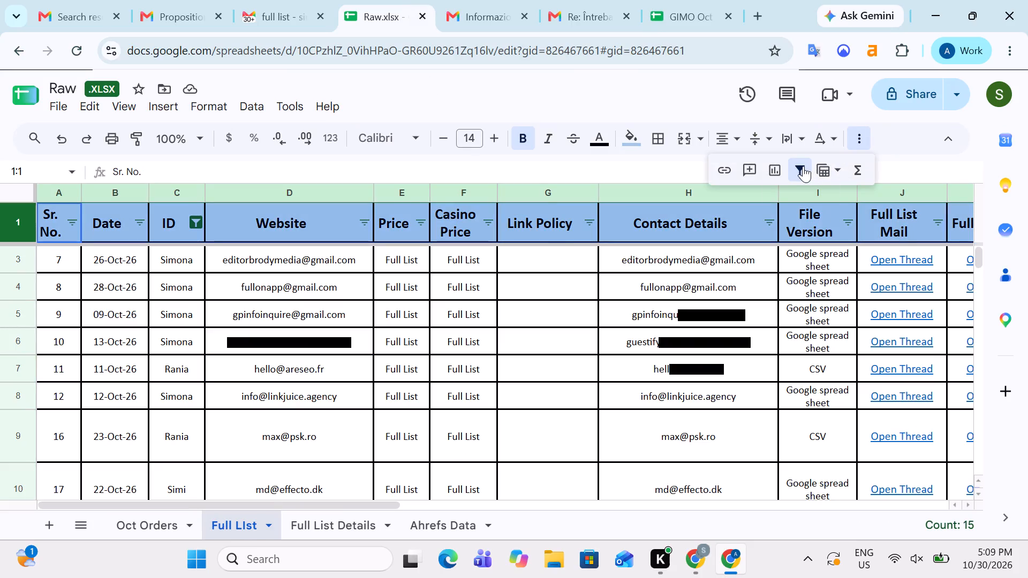
click(803, 166)
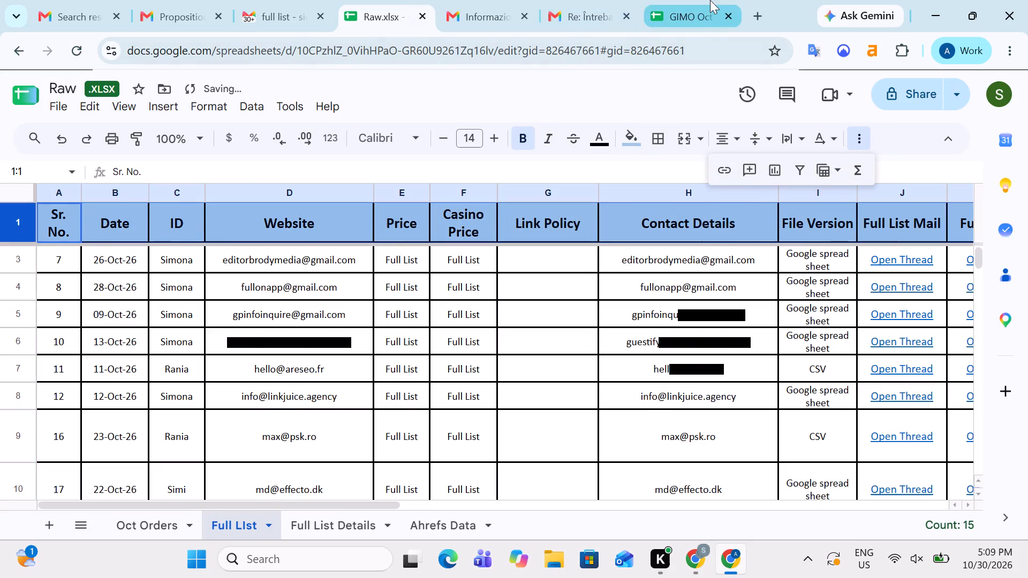
In the GIMO Oct Order Sheet Final v20 workbook's Full List sheet, select the Website column entries from D2 to D38.
click(710, 0)
click(240, 522)
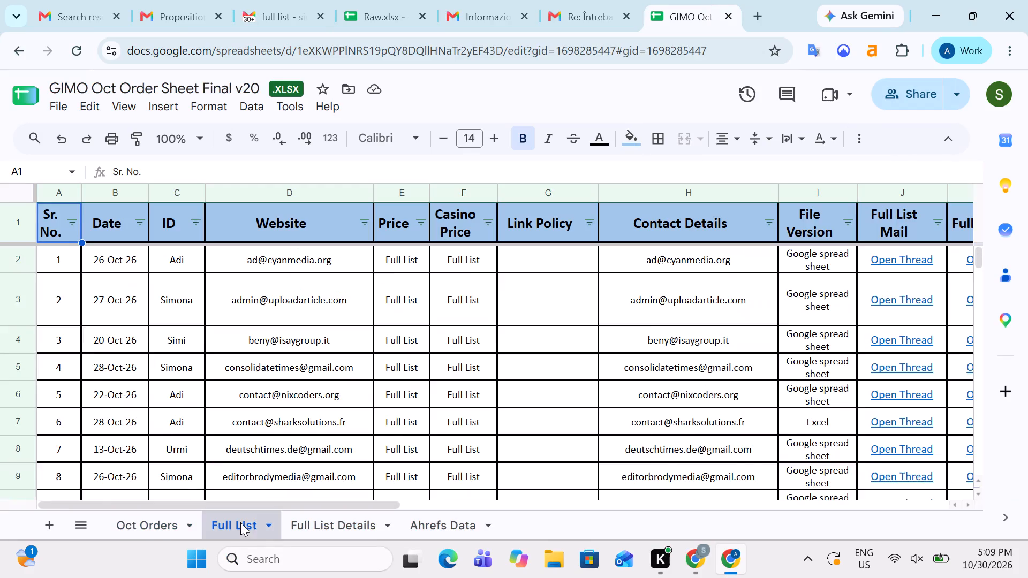
scroll(357, 382, down, 4)
scroll(369, 392, up, 13)
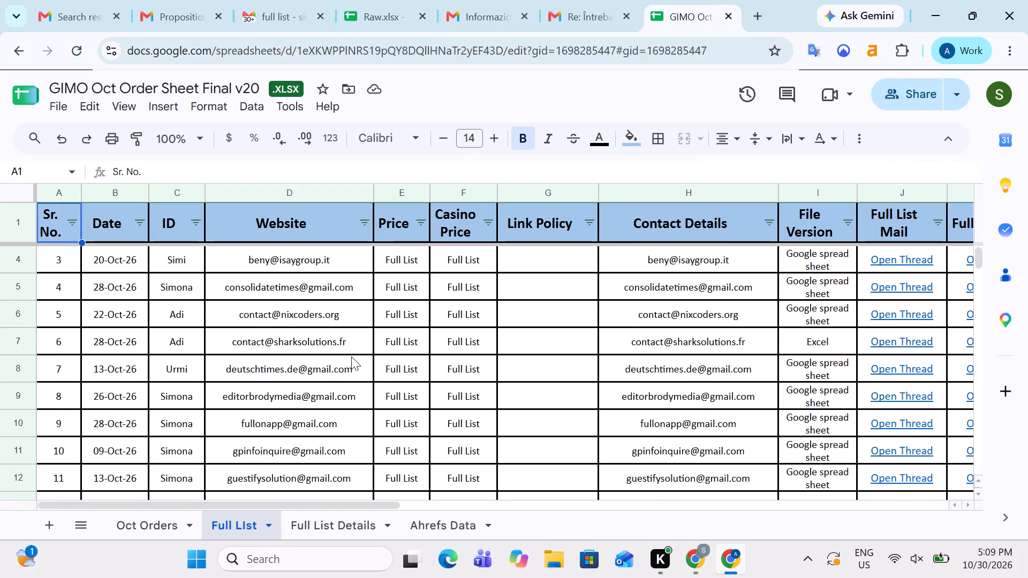
key(Down)
key(Up)
key(Down)
key(Right)
key(Right)
key(Right)
key(Up)
key(Up)
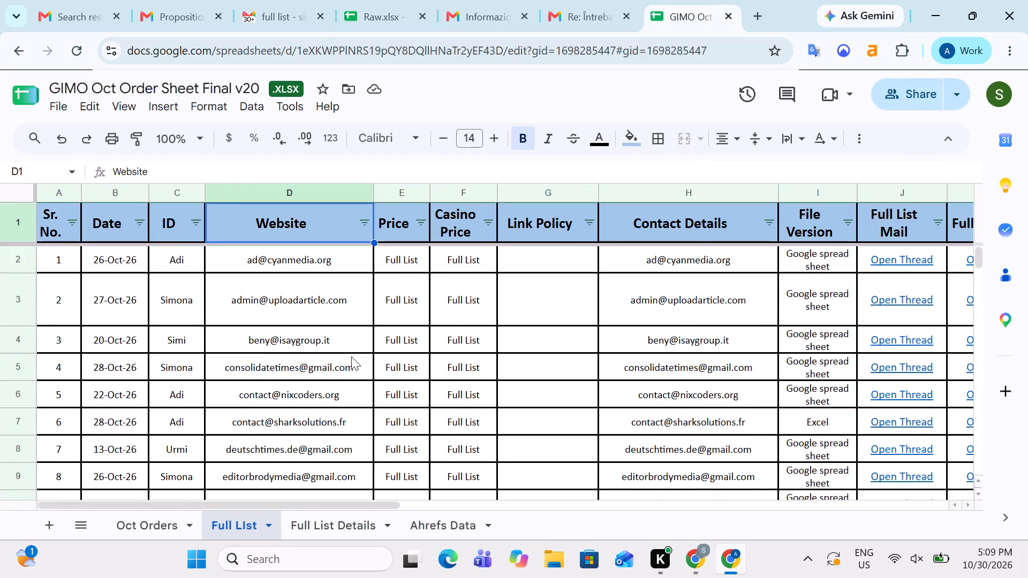
key(Down)
key(ctrl+shift+Down)
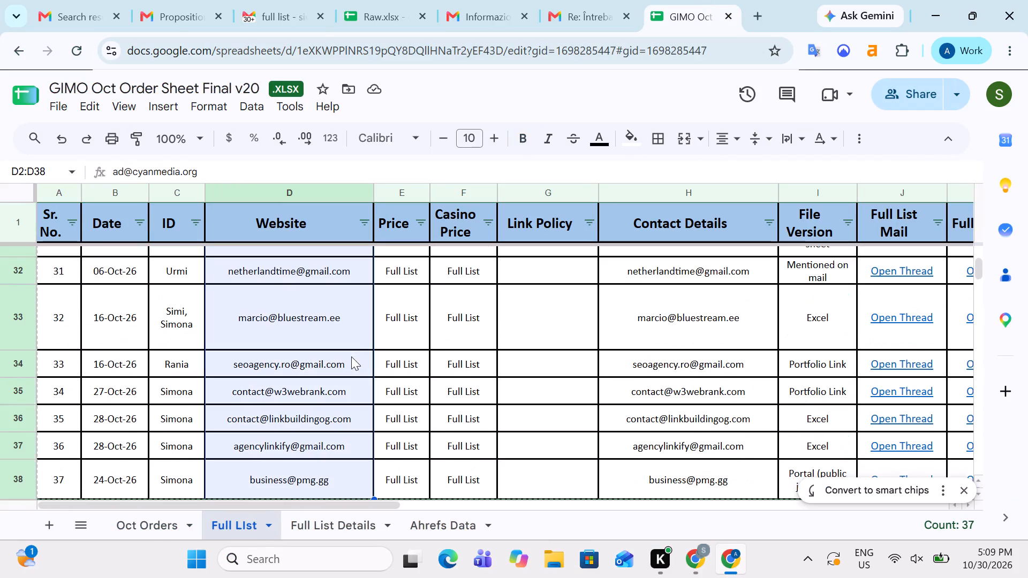
Review the Full List sheet in GIMO Oct Order Sheet Final v20 from its first record across all columns past Seller Type.
key(Down)
key(Up)
key(Up)
key(Up)
key(Up)
key(Up)
key(Up)
key(Up)
key(Up)
key(Up)
key(Up)
key(Up)
key(Down)
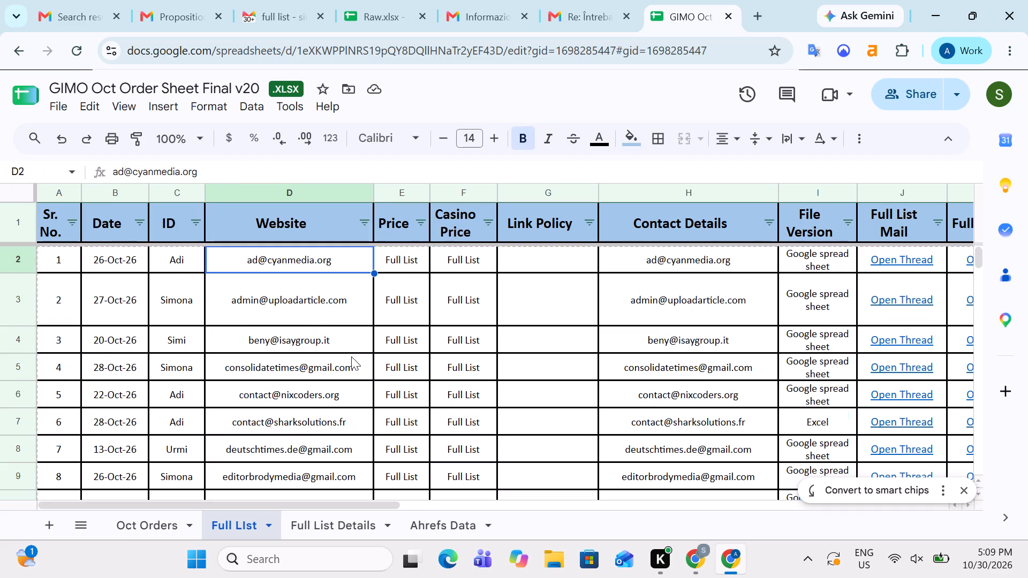
key(Right)
key(Right)
key(Right)
key(Right)
key(Right)
key(Right)
key(Right)
key(Right)
key(Right)
key(Right)
key(Right)
key(Right)
key(Right)
key(Right)
key(Right)
key(Right)
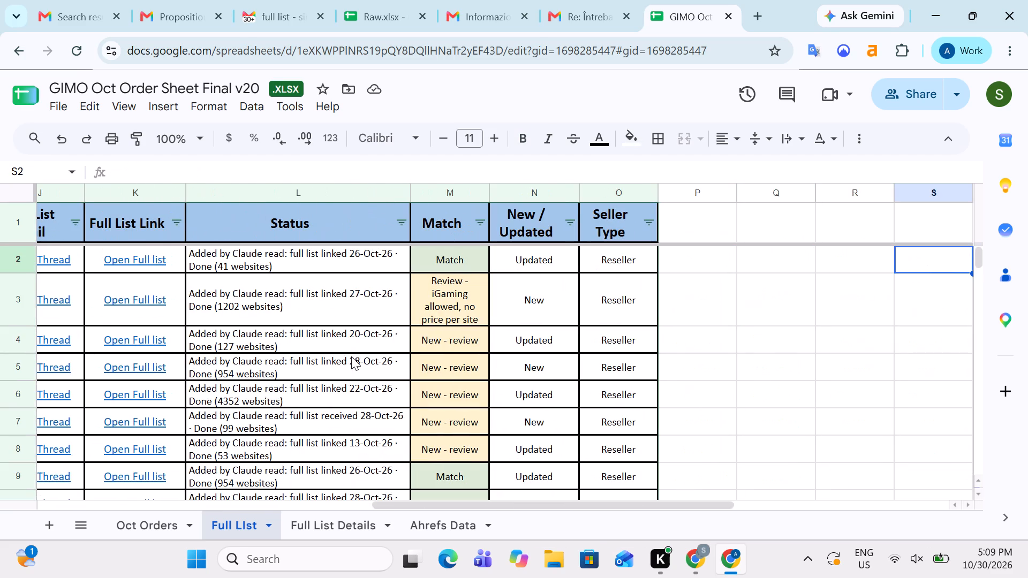
Switch to the Raw workbook and examine its Full List records and columns for comparison with the v20 sheet.
click(396, 0)
key(Up)
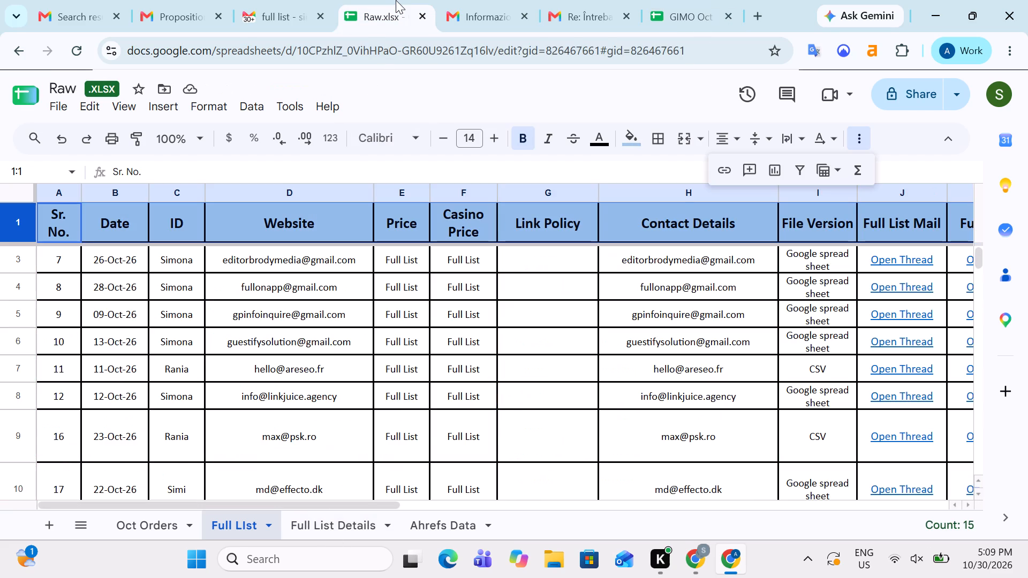
key(Down)
key(Right)
key(Up)
key(Up)
key(Down)
key(Right)
key(Up)
key(Down)
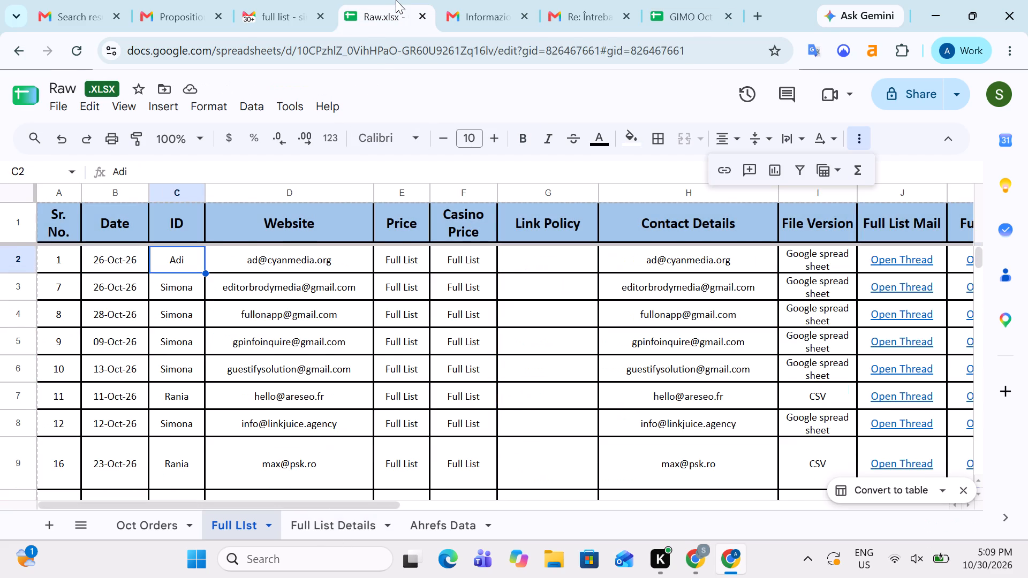
key(ctrl+shift+Down)
key(Up)
key(Down)
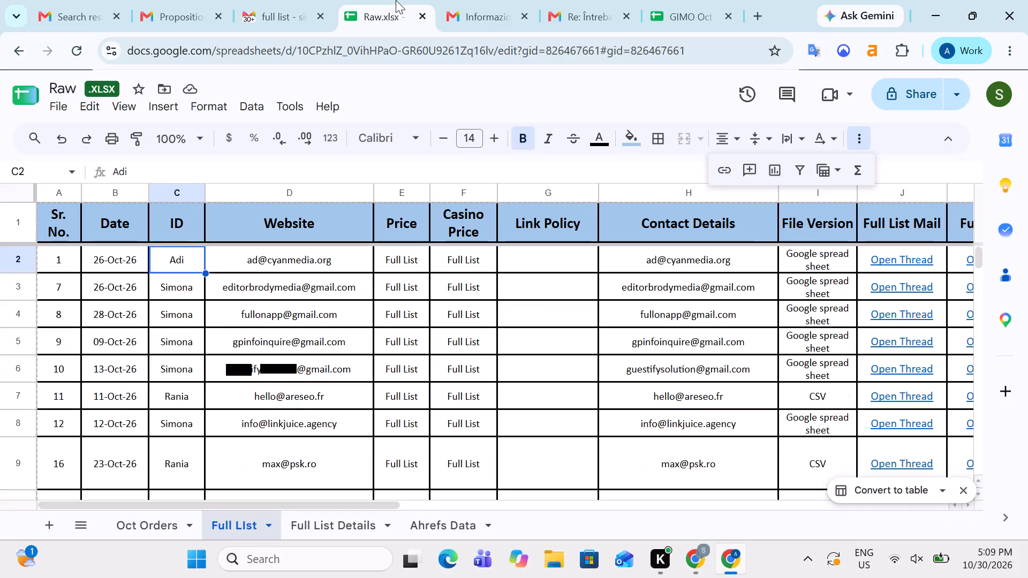
key(Right)
key(Right)
key(Right)
key(Right)
key(Right)
key(Right)
key(Right)
key(Right)
key(Right)
key(Right)
key(Right)
key(Left)
key(Left)
key(Left)
key(Left)
key(Left)
key(Left)
key(Left)
key(Left)
key(Left)
key(Left)
key(Left)
key(Left)
key(Left)
key(Left)
key(Left)
key(Left)
key(Left)
key(Left)
key(Left)
key(Left)
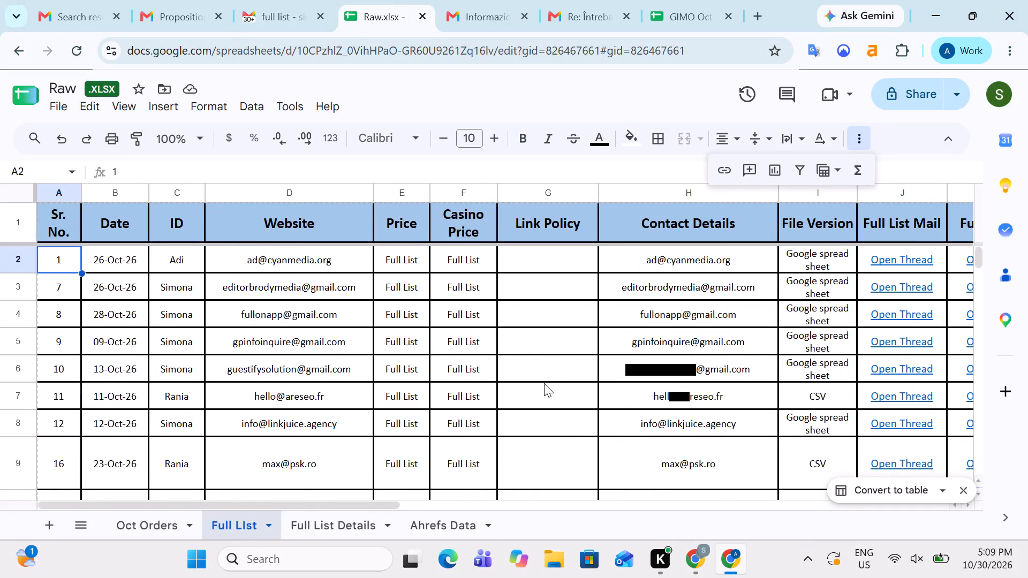
scroll(473, 355, down, 2)
Return to the Full List sheet in the GIMO Oct Order Sheet Final v20 workbook.
click(698, 0)
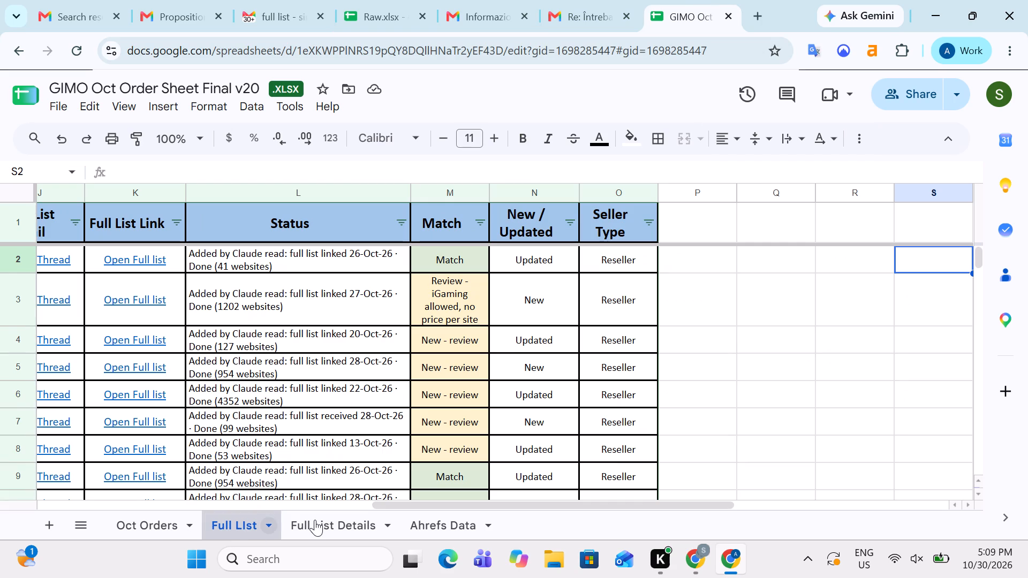
Review the Full List records in the v20 workbook from the first Sr. No. down to the last.
click(318, 520)
click(225, 520)
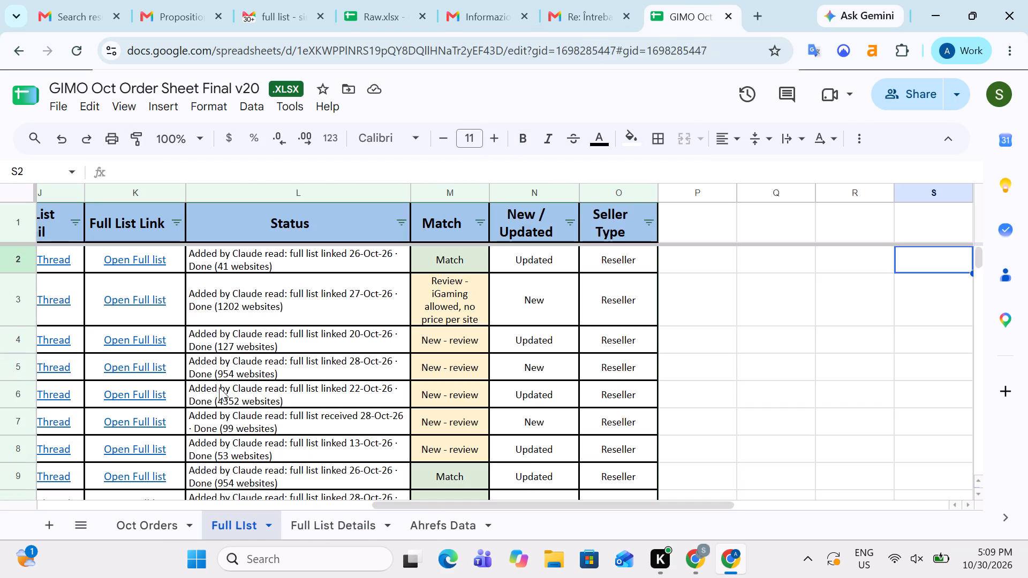
scroll(219, 387, up, 4)
key(Left)
key(Left)
key(Left)
key(Left)
key(Left)
key(Left)
key(Left)
key(Left)
key(Left)
key(Left)
key(Left)
key(Left)
key(Left)
key(Left)
key(Left)
key(Left)
key(Left)
key(Left)
key(Left)
key(Left)
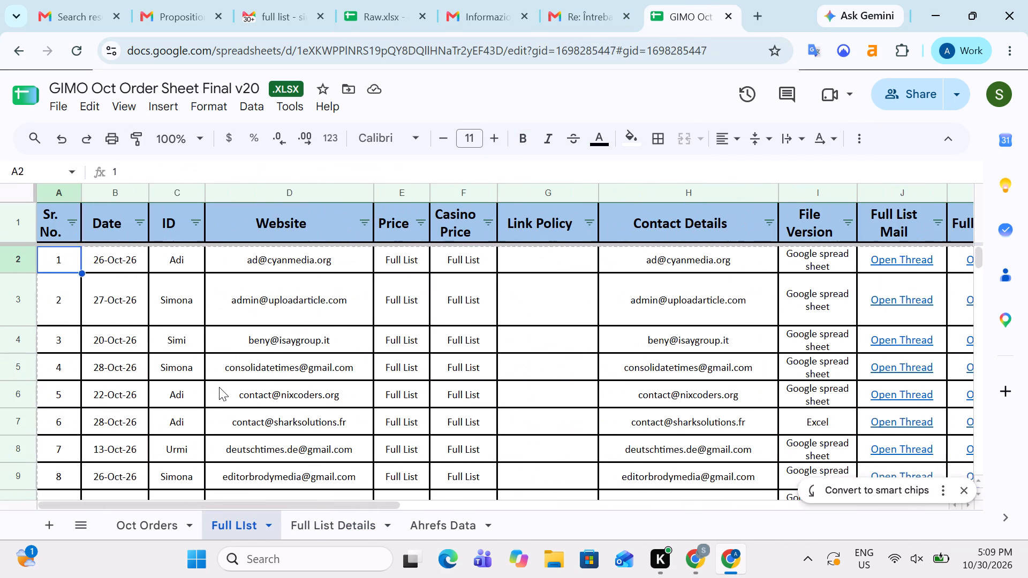
key(Up)
key(Down)
key(ctrl+shift+Down)
key(Up)
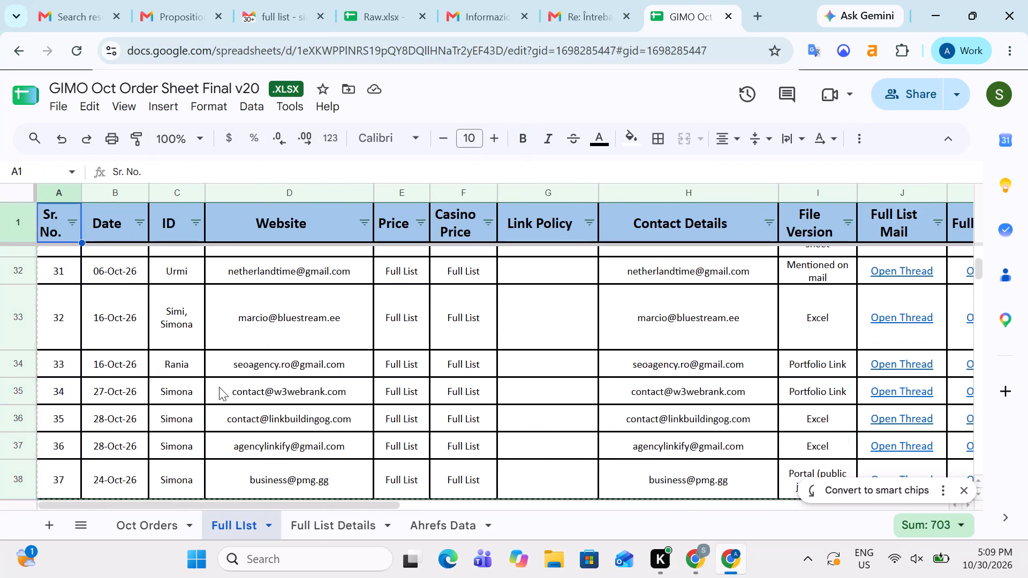
key(Down)
key(Up)
key(Up)
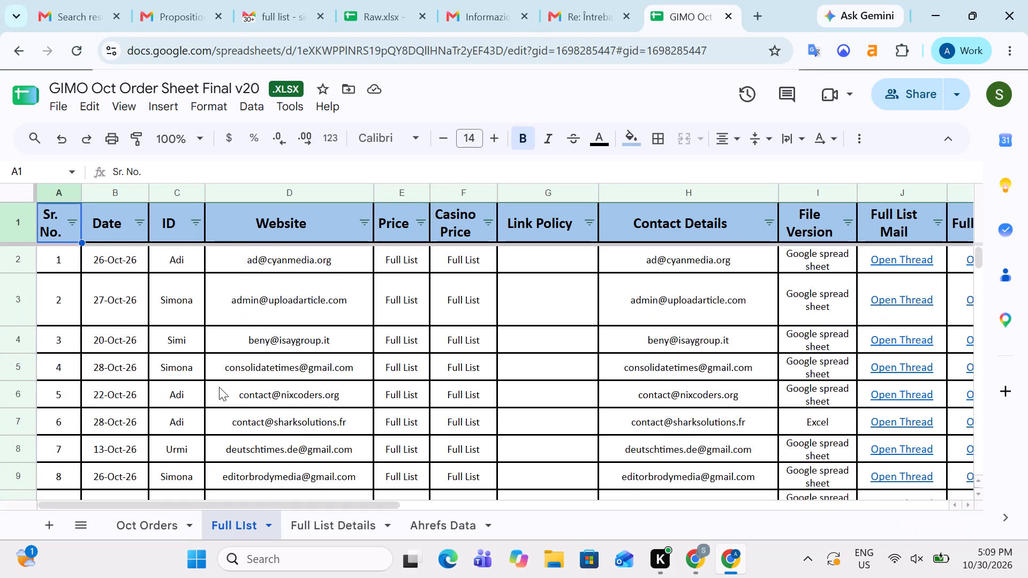
key(Down)
key(ctrl+shift+Down)
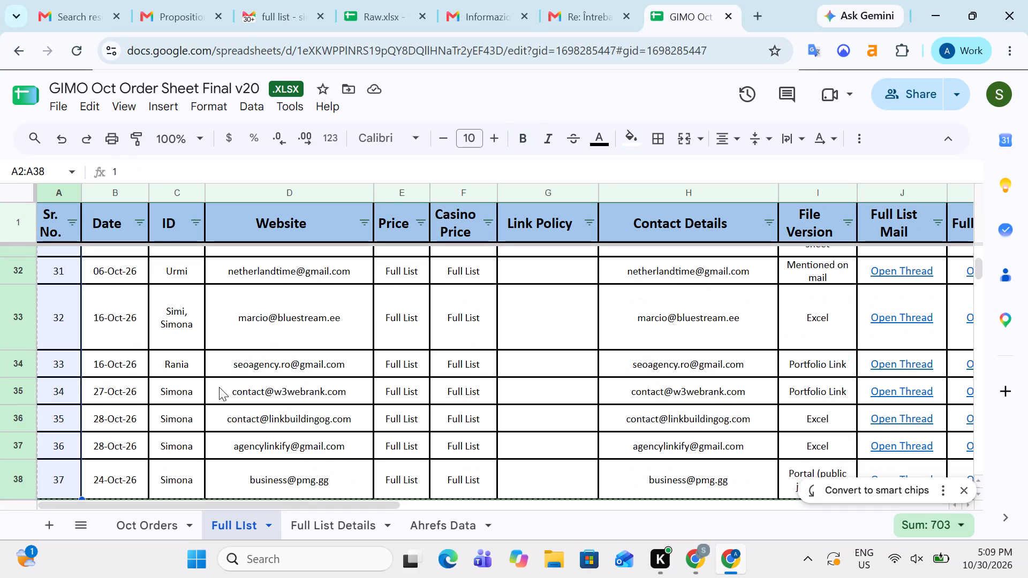
click(565, 403)
Close the GIMO Oct Order Sheet Final v20 workbook and move the Raw workbook after the open email pages.
click(727, 23)
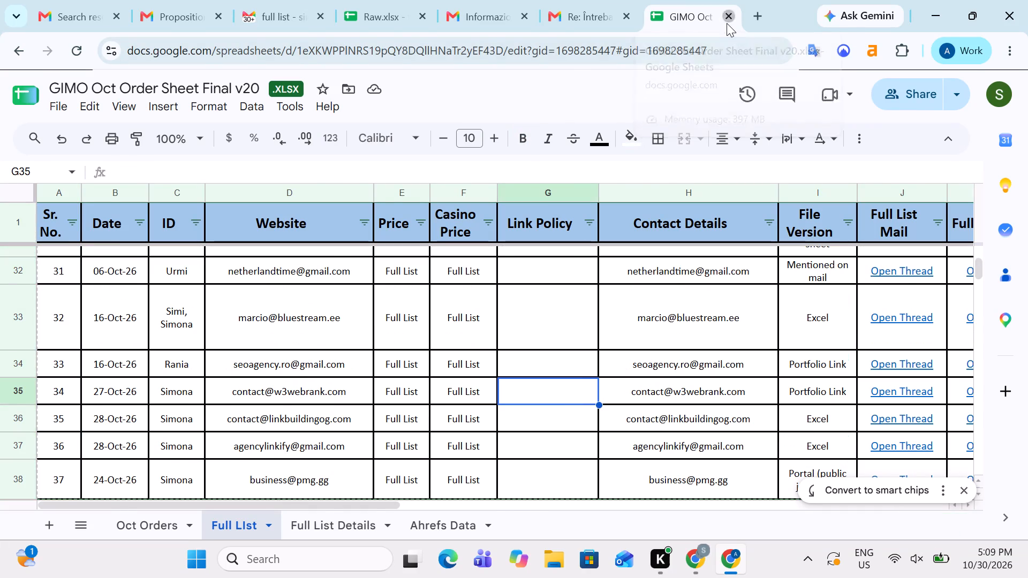
drag(442, 6, 668, 12)
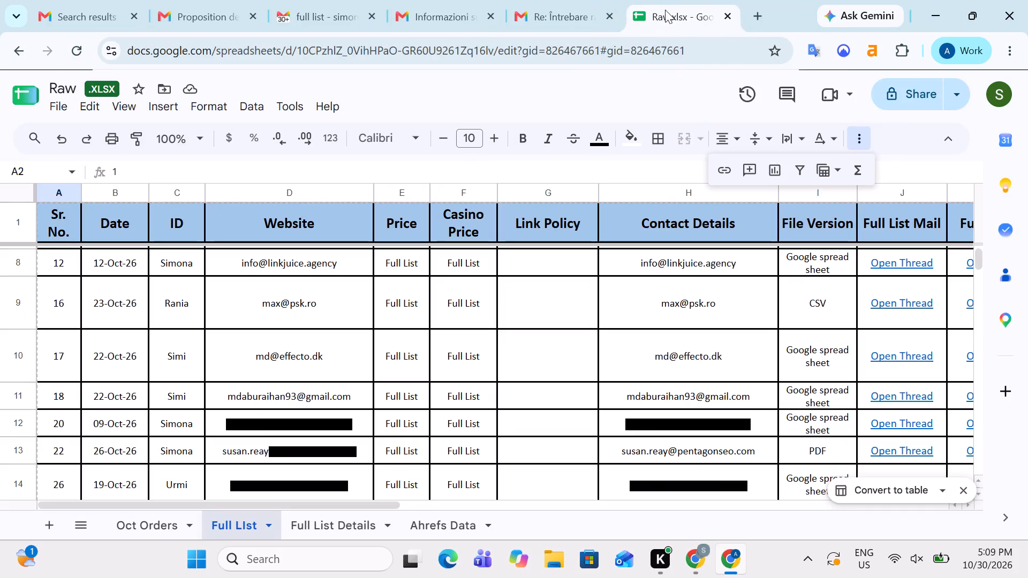
Examine the first Full List record in the Raw workbook across all its columns through Seller Type.
click(314, 286)
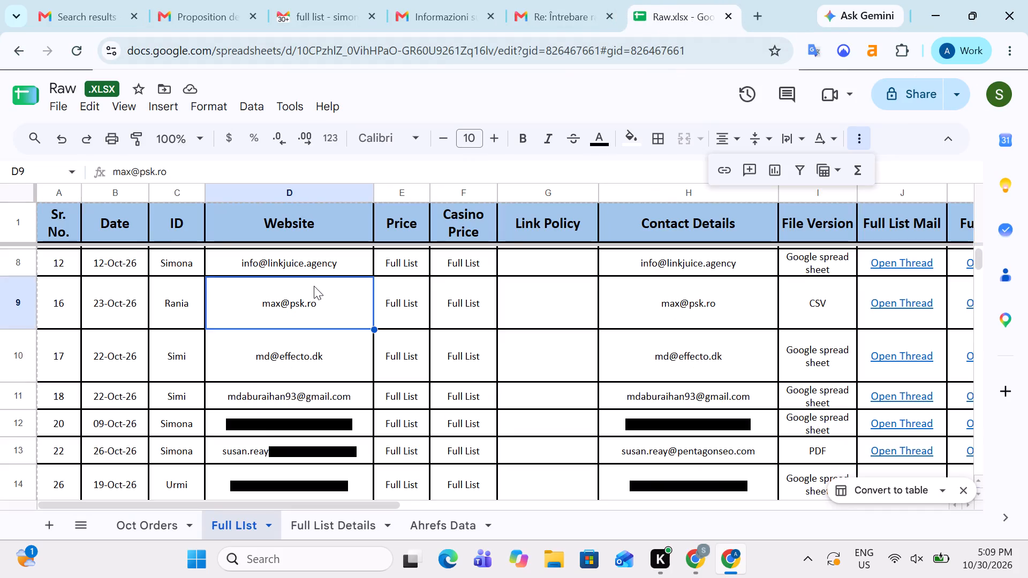
key(Up)
key(Up)
key(Up)
key(Up)
key(Up)
key(Up)
key(Up)
key(Up)
key(Up)
key(Up)
key(Up)
key(Up)
key(Up)
key(Up)
key(Up)
key(Up)
key(Up)
key(Up)
key(Up)
key(Up)
key(Down)
key(Right)
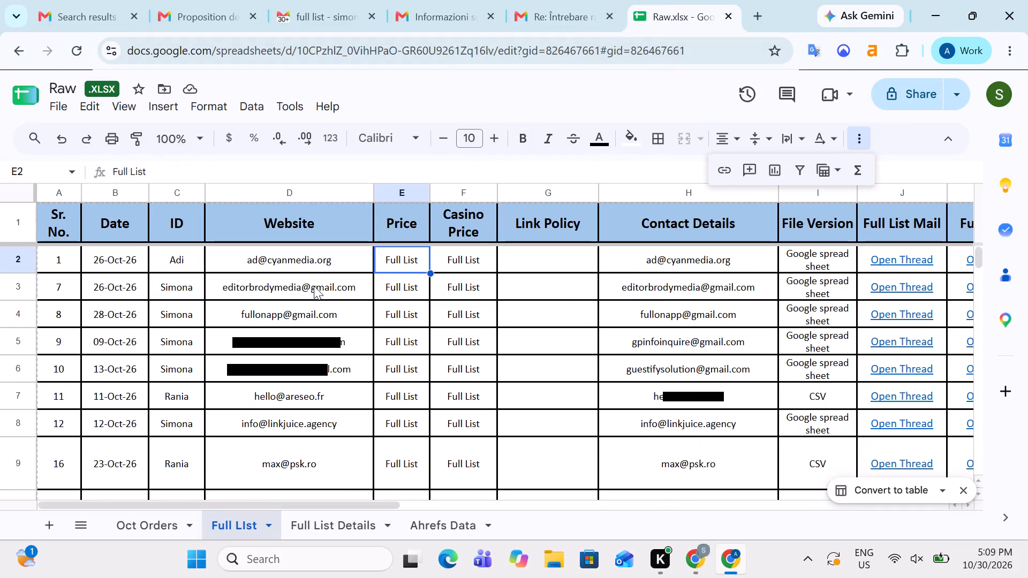
key(Left)
key(Right)
key(Right)
key(Right)
key(Right)
key(Right)
key(Right)
key(Right)
key(Right)
key(Right)
key(Right)
key(Right)
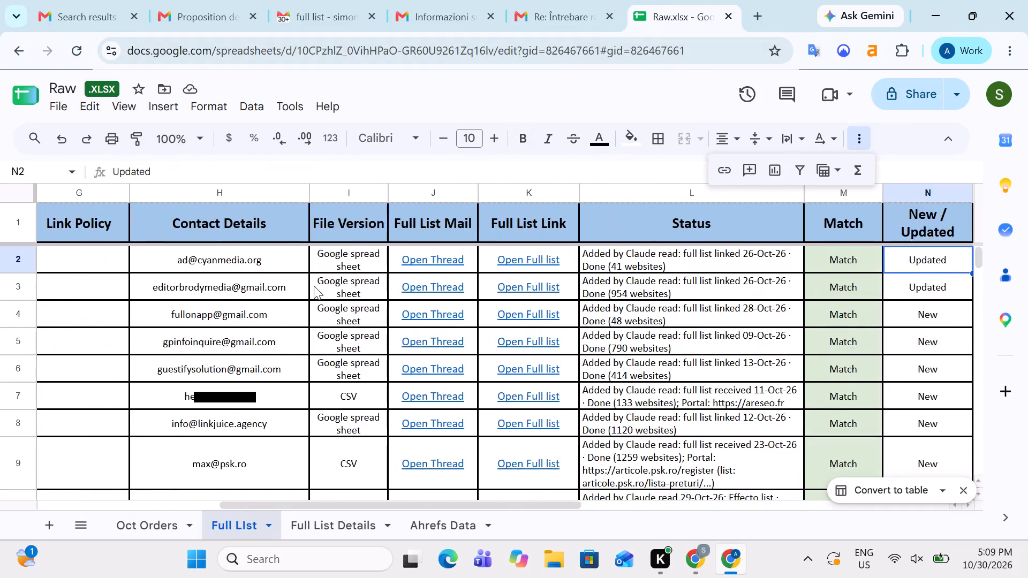
key(Right)
key(Left)
key(Left)
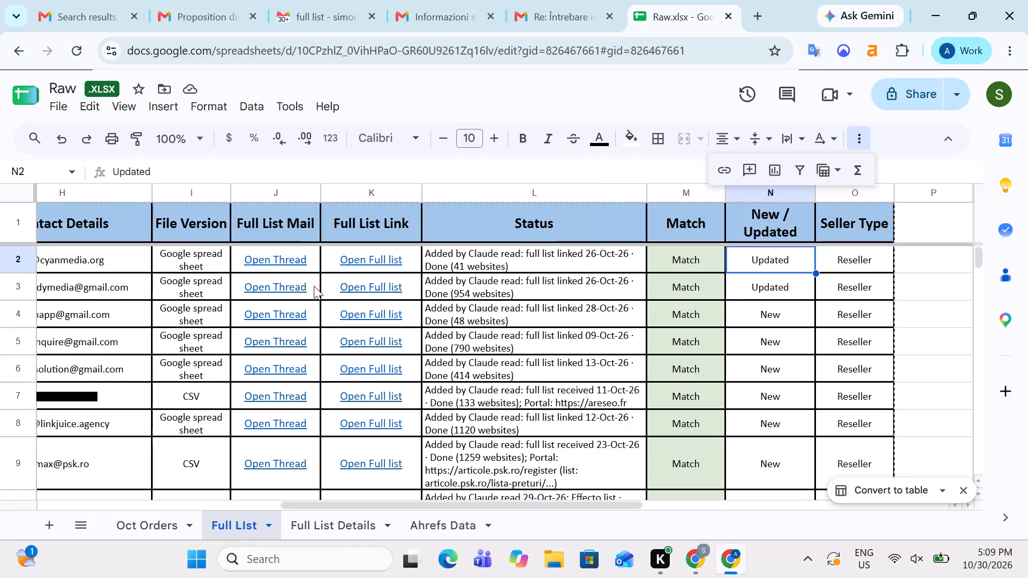
key(Right)
key(Left)
key(Right)
key(Left)
key(Left)
key(Left)
key(Left)
key(Left)
key(Left)
key(Left)
key(Left)
key(Left)
key(Left)
key(Left)
key(Left)
key(Left)
key(Left)
key(Left)
key(Left)
key(Left)
key(Left)
key(Left)
key(Left)
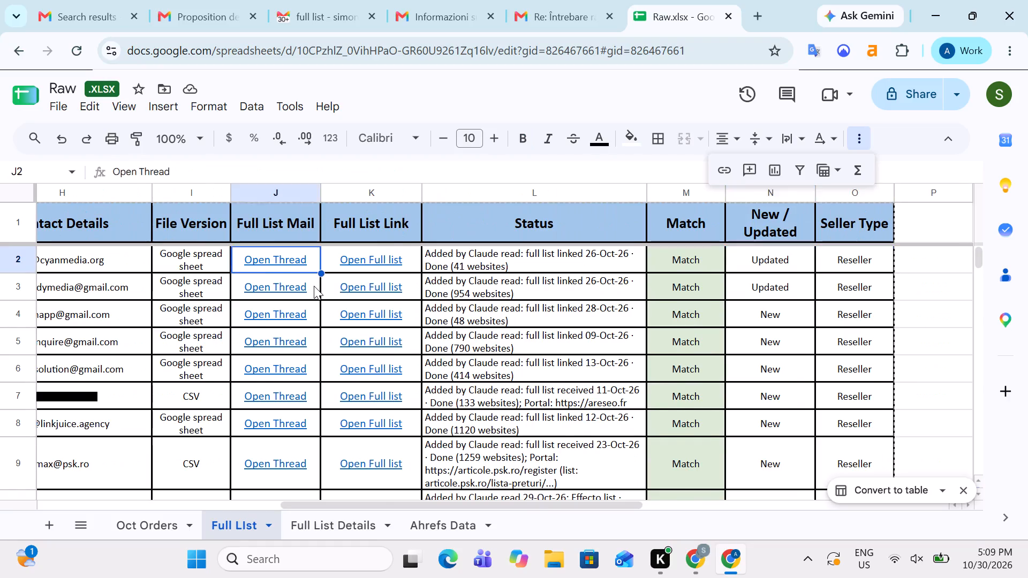
Examine the Full List record with Sr. No. 7 across its columns from Website through Seller Type.
key(Down)
key(Right)
key(Right)
key(Right)
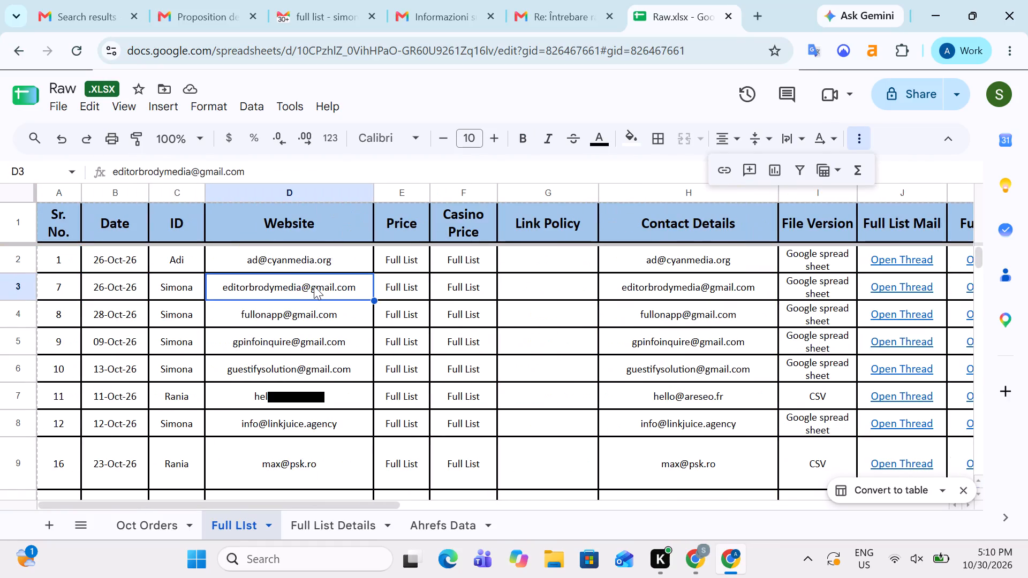
key(Right)
key(Right)
key(Right)
key(Right)
key(Right)
key(Right)
key(Right)
key(Right)
key(Right)
key(Right)
key(Right)
key(Right)
key(Right)
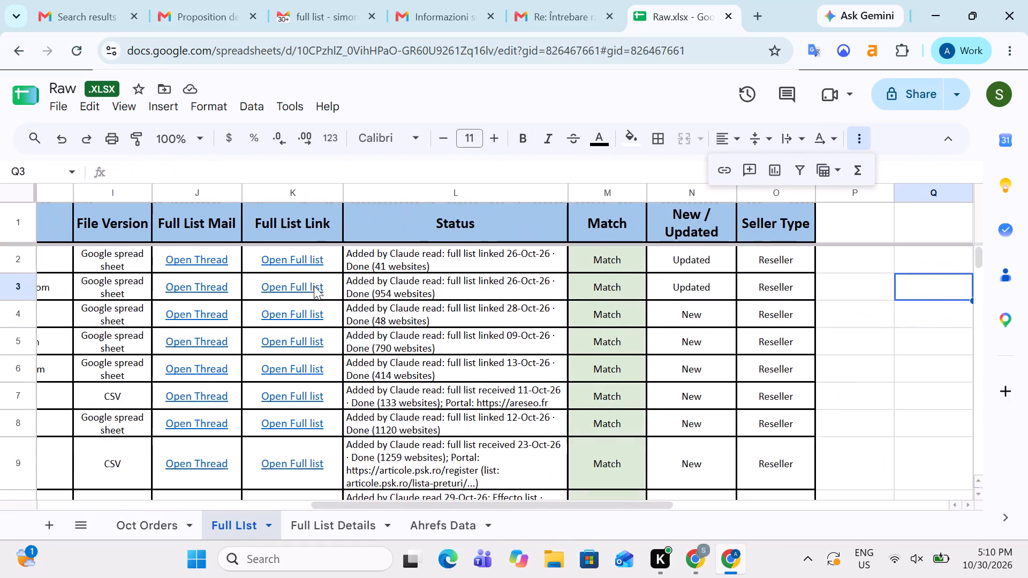
key(Left)
key(Left)
key(Left)
Go over the Full List record with Sr. No. 8 and copy the contact address in its Website column.
key(Down)
key(Right)
key(Left)
key(Left)
key(Left)
key(Left)
key(Left)
key(Left)
key(Left)
key(Left)
key(Left)
key(Left)
key(Left)
key(Left)
key(Left)
key(Left)
key(Left)
key(Left)
key(Left)
key(Left)
key(Left)
key(Left)
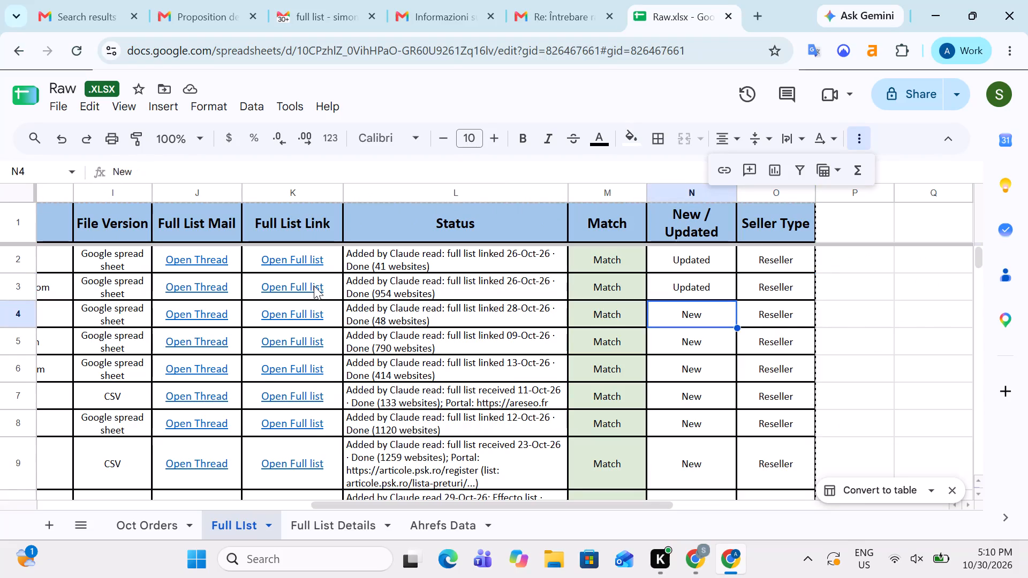
key(Right)
key(Right)
key(Right)
key(Right)
key(Left)
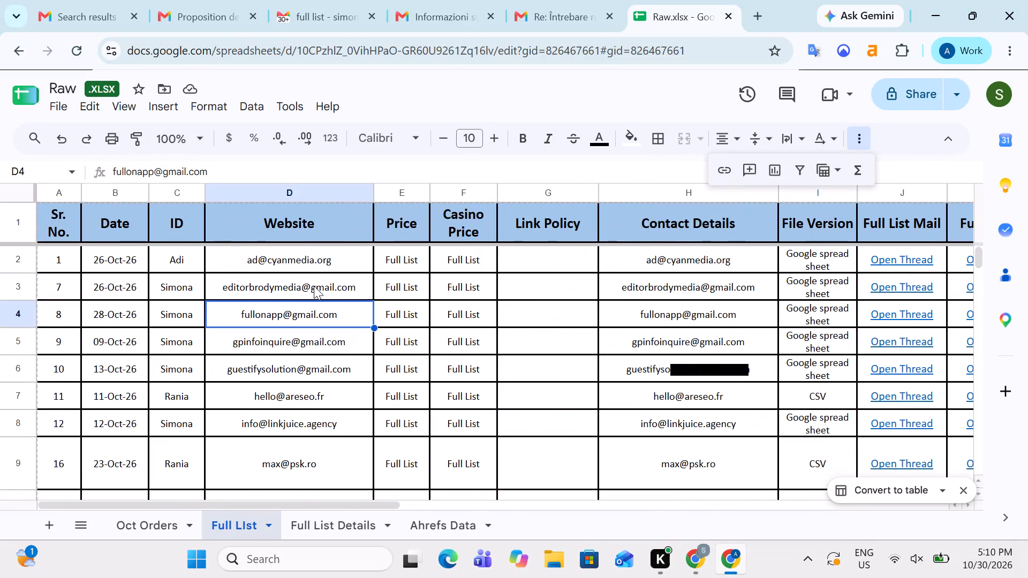
key(ctrl+c)
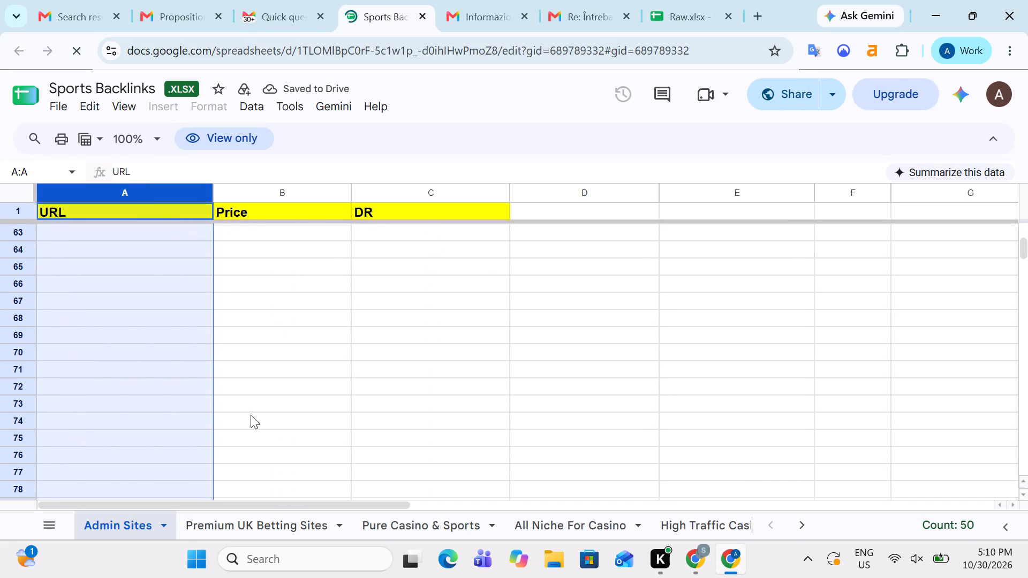
scroll(251, 415, up, 20)
scroll(251, 415, up, 4)
click(335, 308)
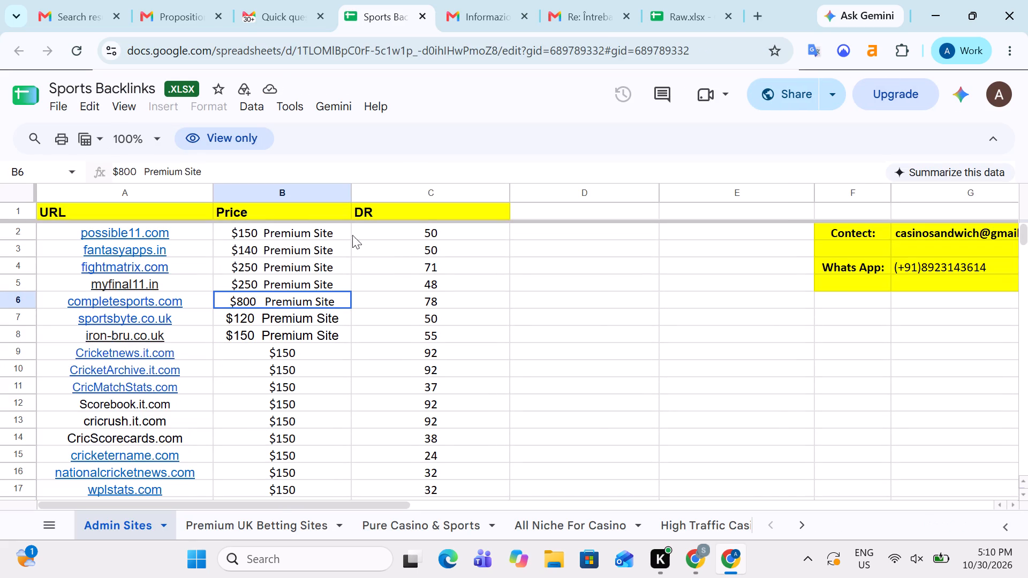
Return to the Raw workbook and examine the Sr. No. 8 record across its columns from Price through Seller Type.
click(719, 0)
key(Right)
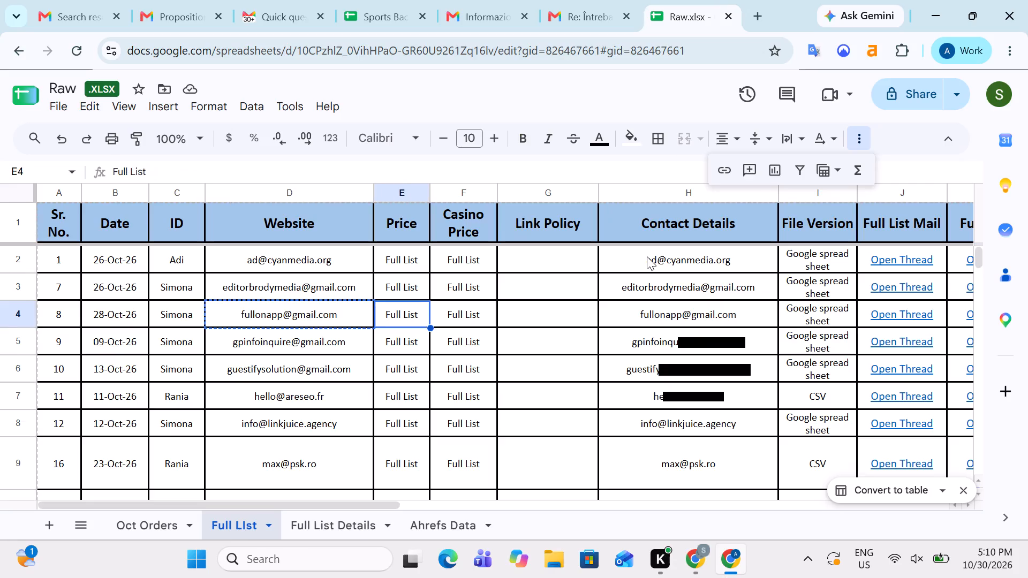
key(Right)
key(Right)
key(Right)
key(Right)
key(Right)
key(Right)
key(Right)
key(Right)
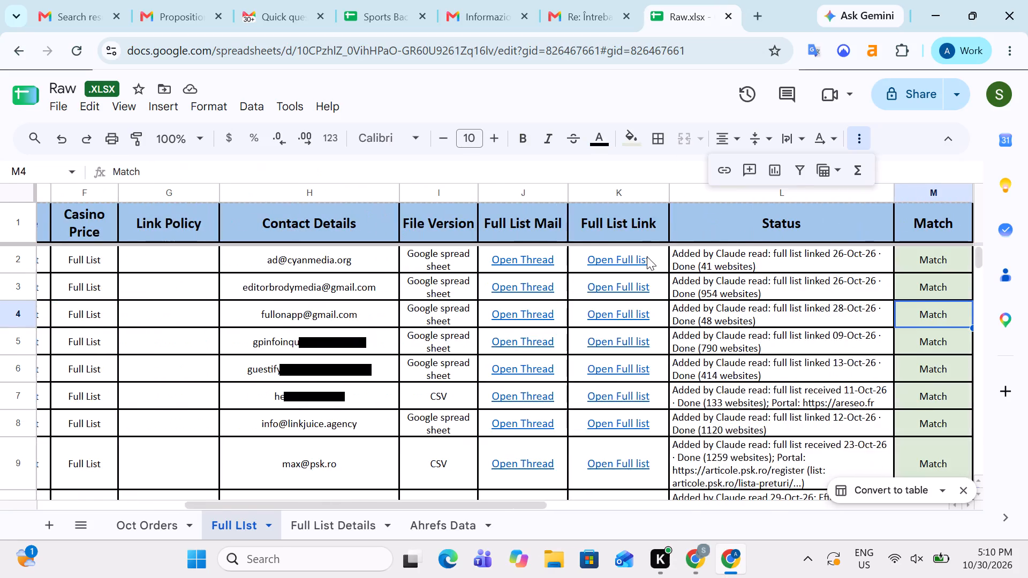
key(Right)
key(Right)
key(Right)
key(Left)
key(Left)
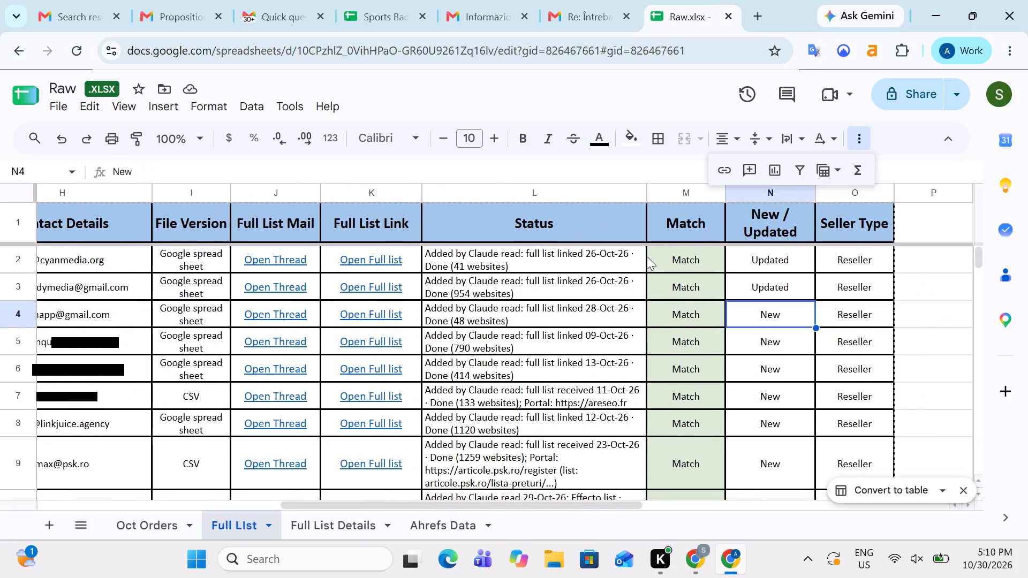
key(Right)
key(Down)
key(Left)
key(Left)
key(Left)
key(Left)
key(Left)
key(Left)
key(Left)
key(Left)
key(Left)
key(Left)
key(Left)
key(Left)
key(Left)
key(Left)
key(Left)
key(Left)
key(Left)
key(Left)
key(Left)
key(Left)
key(Right)
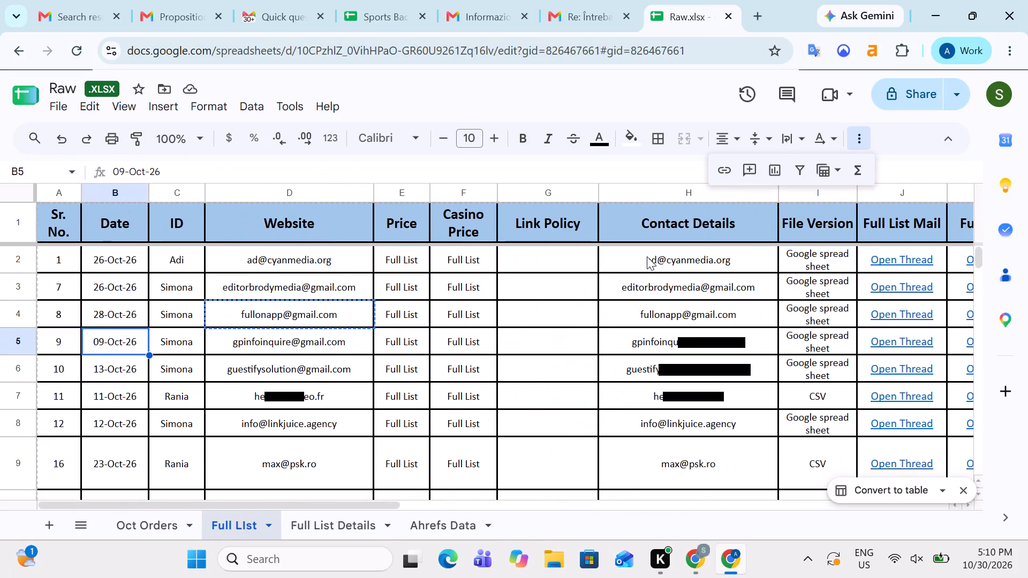
key(Right)
key(Right)
key(ctrl+c)
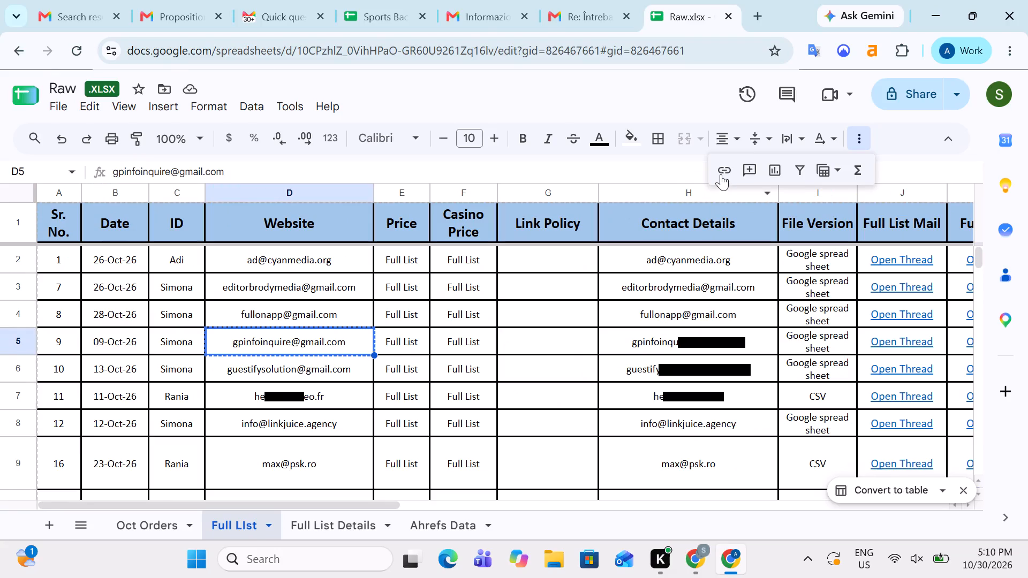
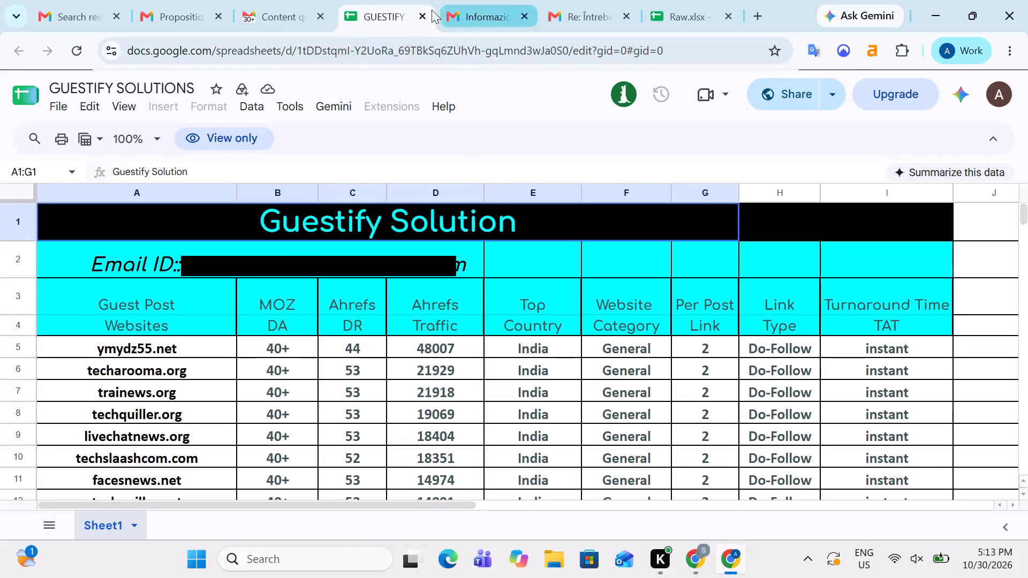
Close the Guestify Solutions price list and return to the Full List sheet of the Raw workbook.
click(415, 19)
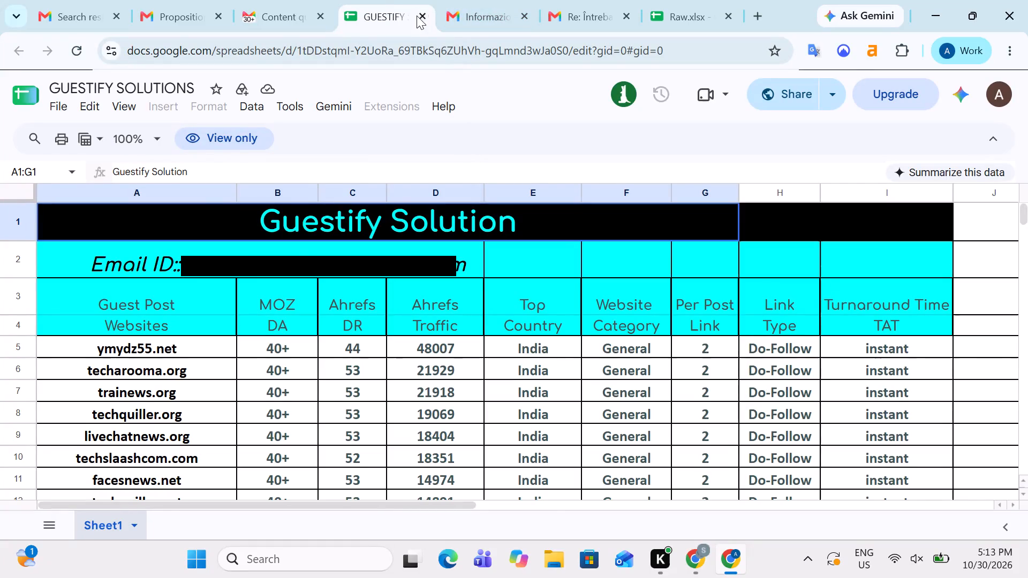
click(417, 14)
click(610, 1)
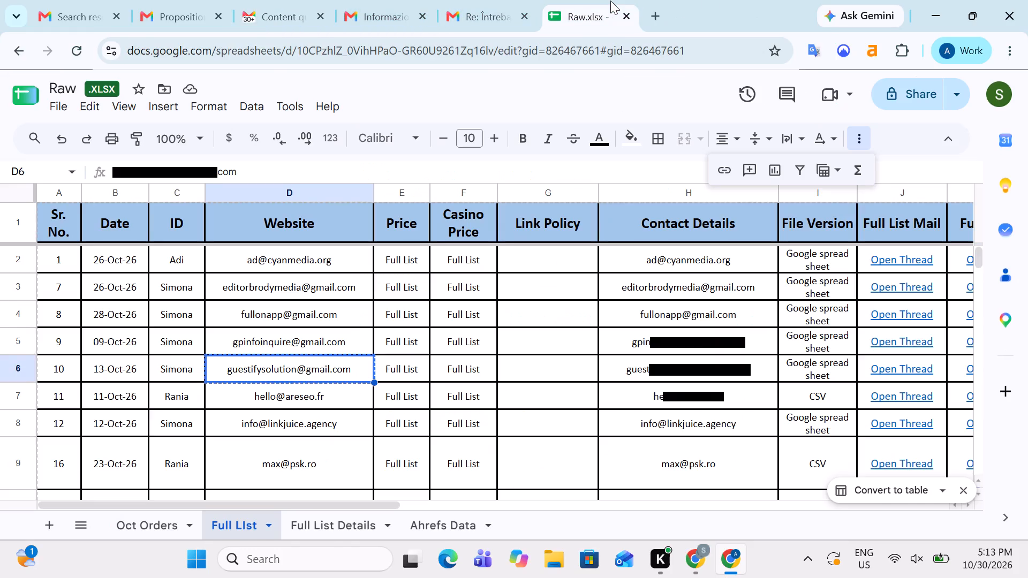
Review the Guestify Solution record, Sr. No. 10, across its status, match and new/updated columns through Seller Type.
key(Right)
key(Right)
key(Right)
key(Right)
key(Right)
key(Right)
key(Right)
key(Right)
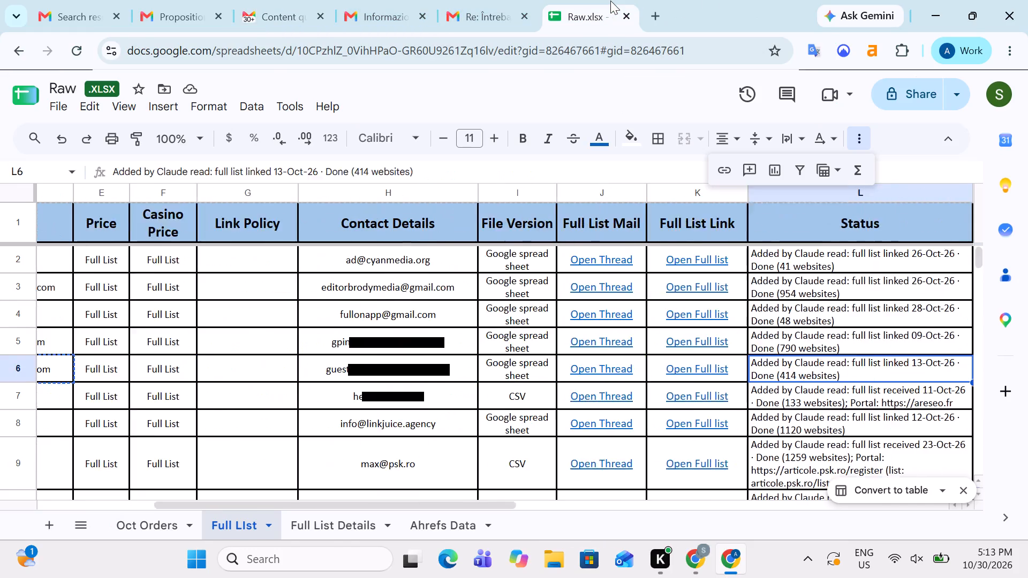
key(Right)
key(Right)
key(Right)
key(Right)
key(Left)
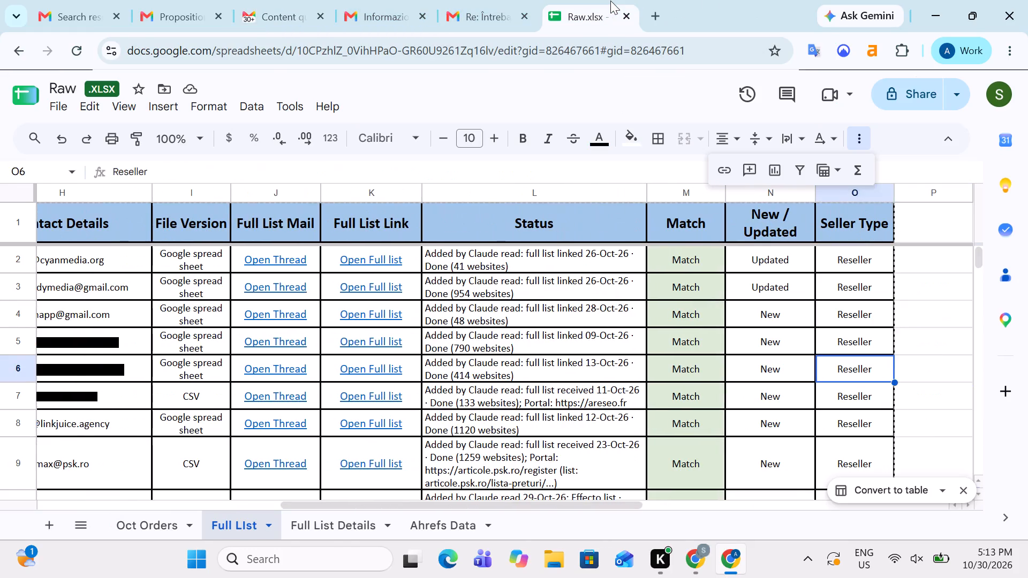
key(Left)
key(Right)
Copy the ARESEO contact address from the Website column of the record with Sr. No. 11.
key(Down)
key(Left)
key(Left)
key(Left)
key(Left)
key(Left)
key(Left)
key(Left)
key(Left)
key(Left)
key(Left)
key(Left)
key(Left)
key(Left)
key(Left)
key(Left)
key(Left)
key(Left)
key(Left)
key(Left)
key(Left)
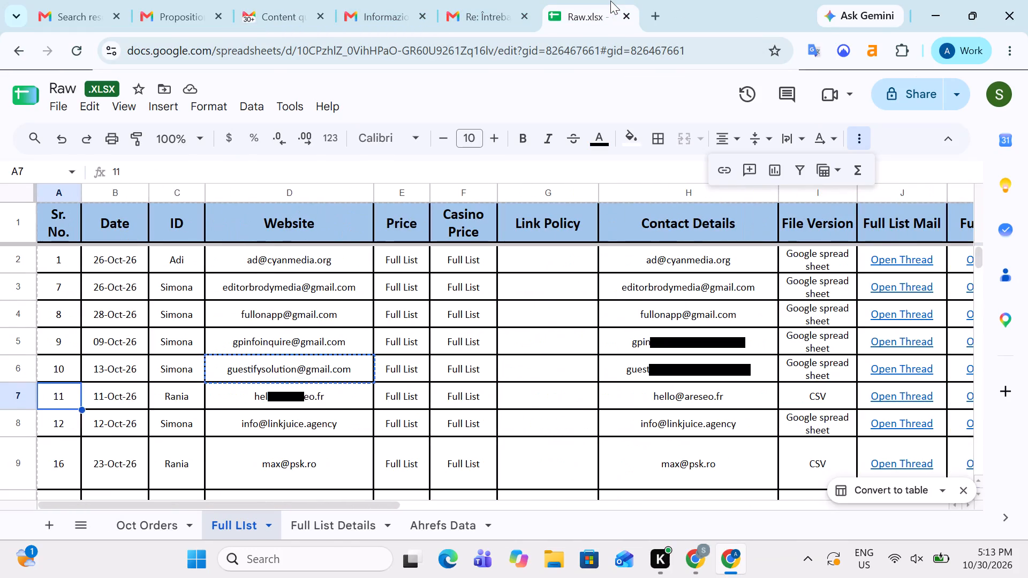
key(Right)
key(Right)
key(Right)
key(Left)
key(Right)
key(ctrl+c)
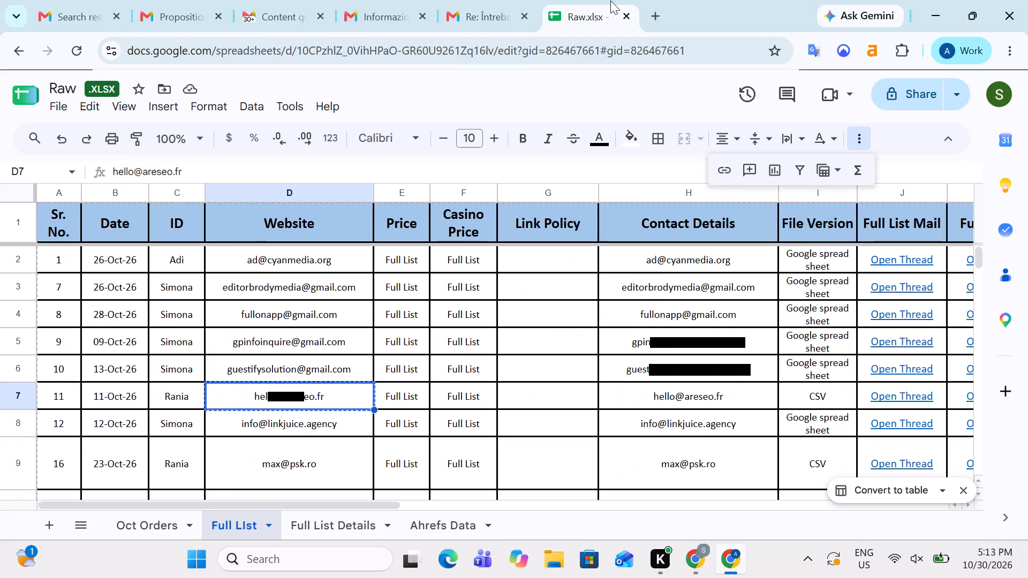
key(alt+Tab)
key(alt+Tab)
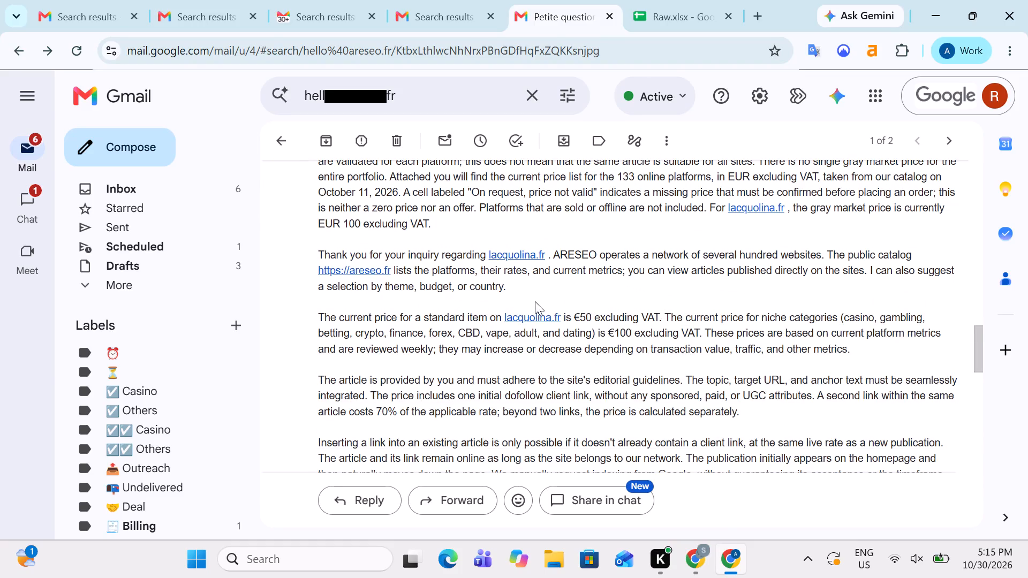
scroll(535, 301, down, 8)
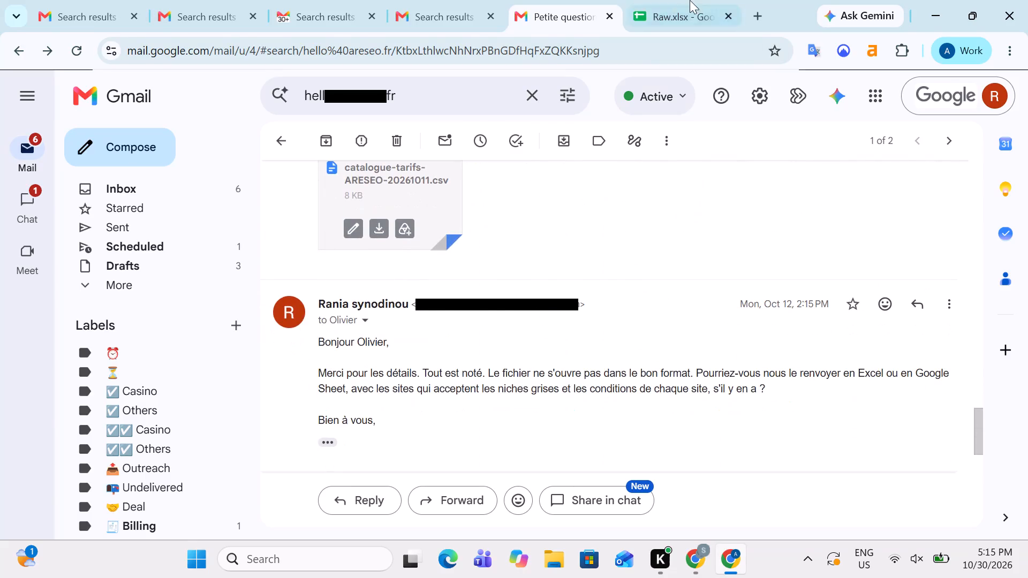
click(692, 0)
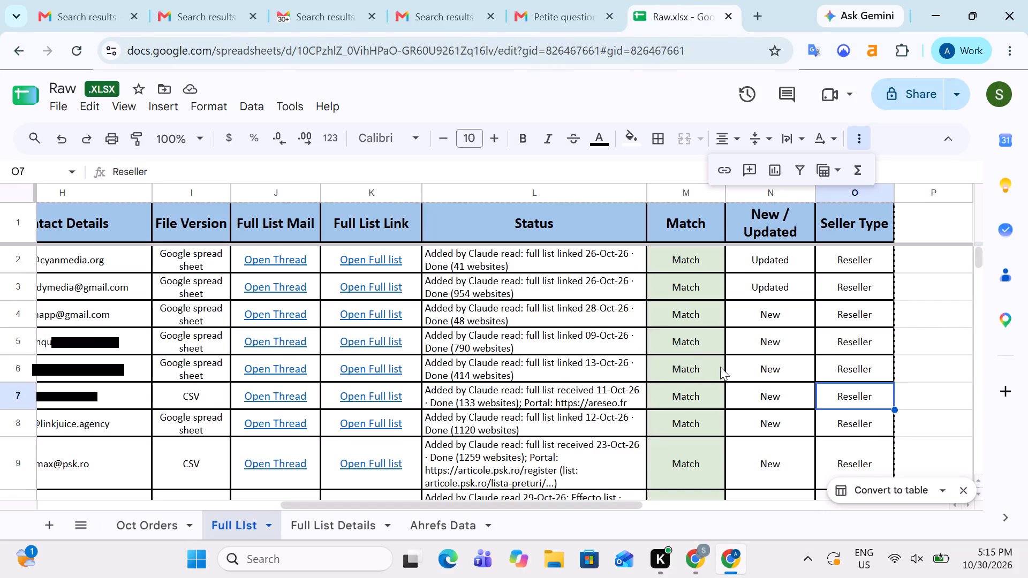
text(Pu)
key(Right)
Review the linkjuice.agency record in the Full List across its file version, status, match, New / Updated and Seller Type columns.
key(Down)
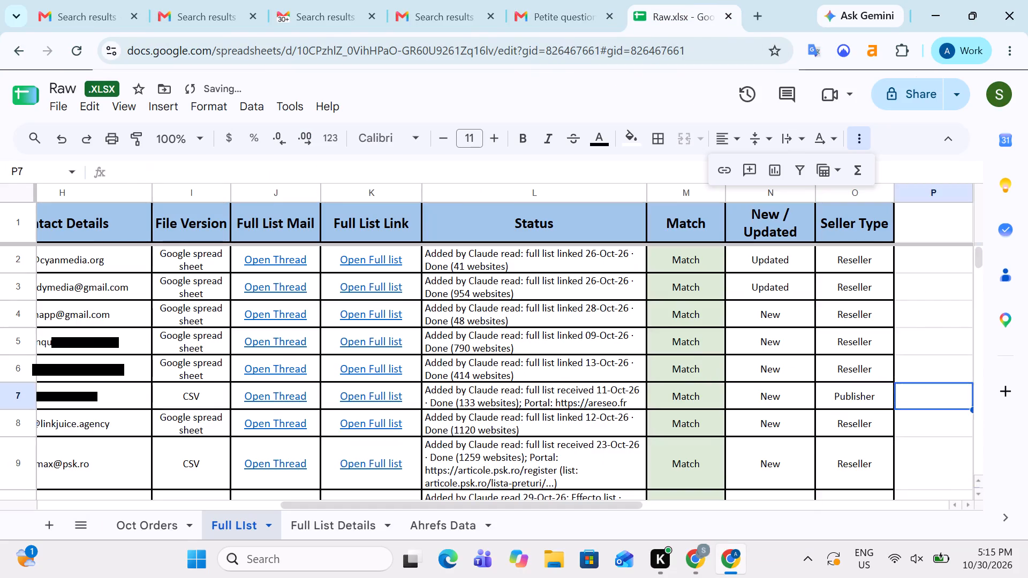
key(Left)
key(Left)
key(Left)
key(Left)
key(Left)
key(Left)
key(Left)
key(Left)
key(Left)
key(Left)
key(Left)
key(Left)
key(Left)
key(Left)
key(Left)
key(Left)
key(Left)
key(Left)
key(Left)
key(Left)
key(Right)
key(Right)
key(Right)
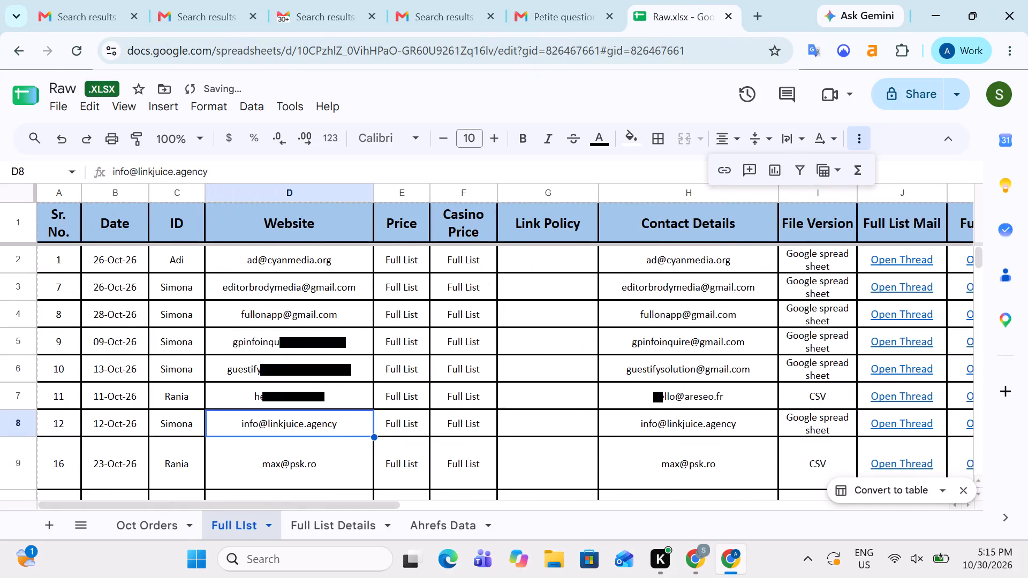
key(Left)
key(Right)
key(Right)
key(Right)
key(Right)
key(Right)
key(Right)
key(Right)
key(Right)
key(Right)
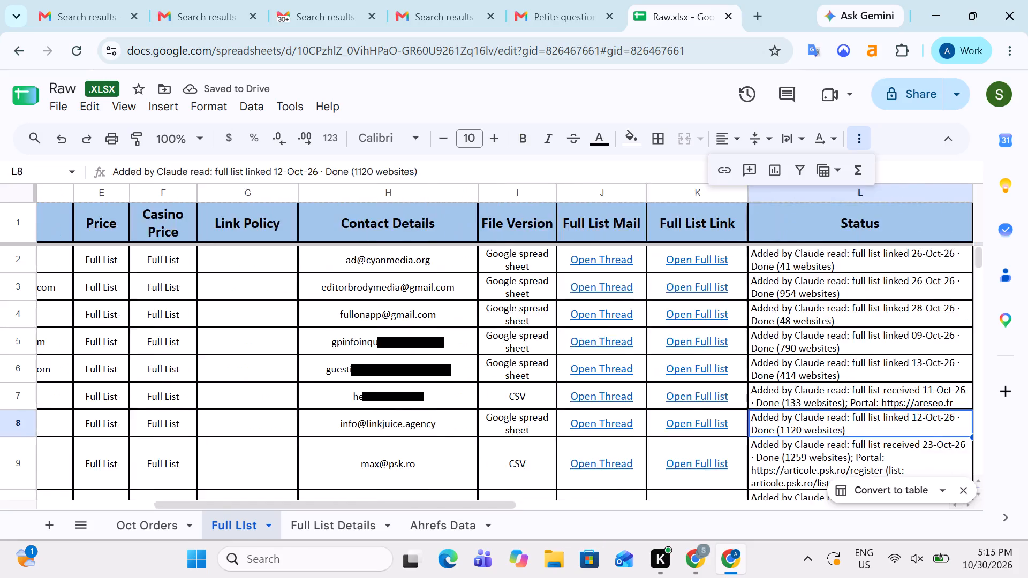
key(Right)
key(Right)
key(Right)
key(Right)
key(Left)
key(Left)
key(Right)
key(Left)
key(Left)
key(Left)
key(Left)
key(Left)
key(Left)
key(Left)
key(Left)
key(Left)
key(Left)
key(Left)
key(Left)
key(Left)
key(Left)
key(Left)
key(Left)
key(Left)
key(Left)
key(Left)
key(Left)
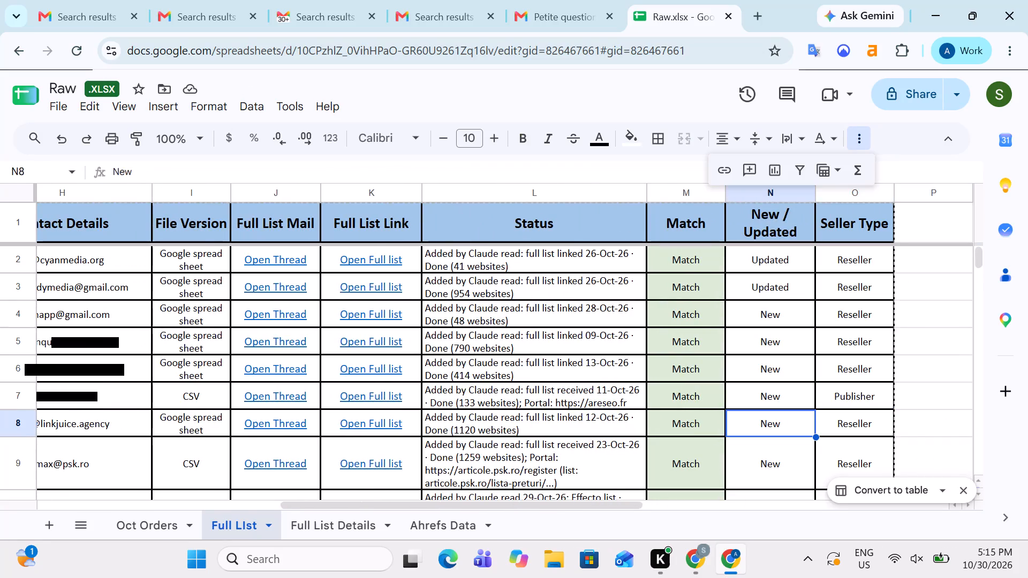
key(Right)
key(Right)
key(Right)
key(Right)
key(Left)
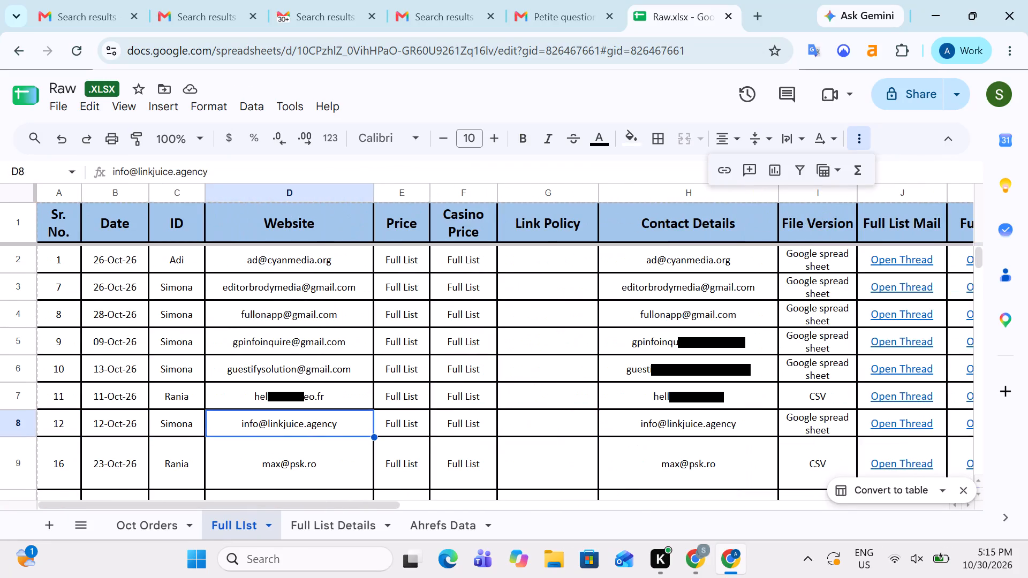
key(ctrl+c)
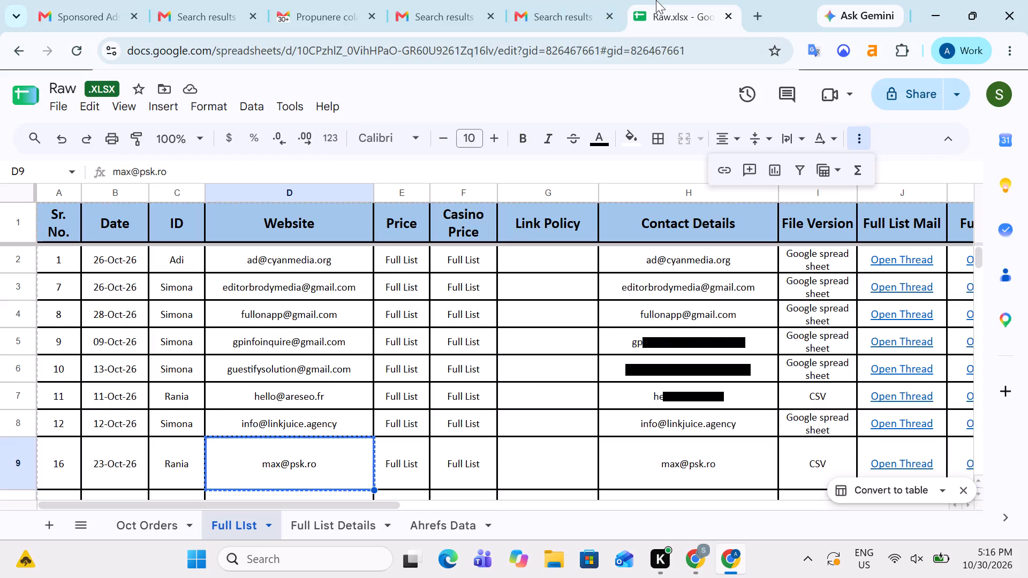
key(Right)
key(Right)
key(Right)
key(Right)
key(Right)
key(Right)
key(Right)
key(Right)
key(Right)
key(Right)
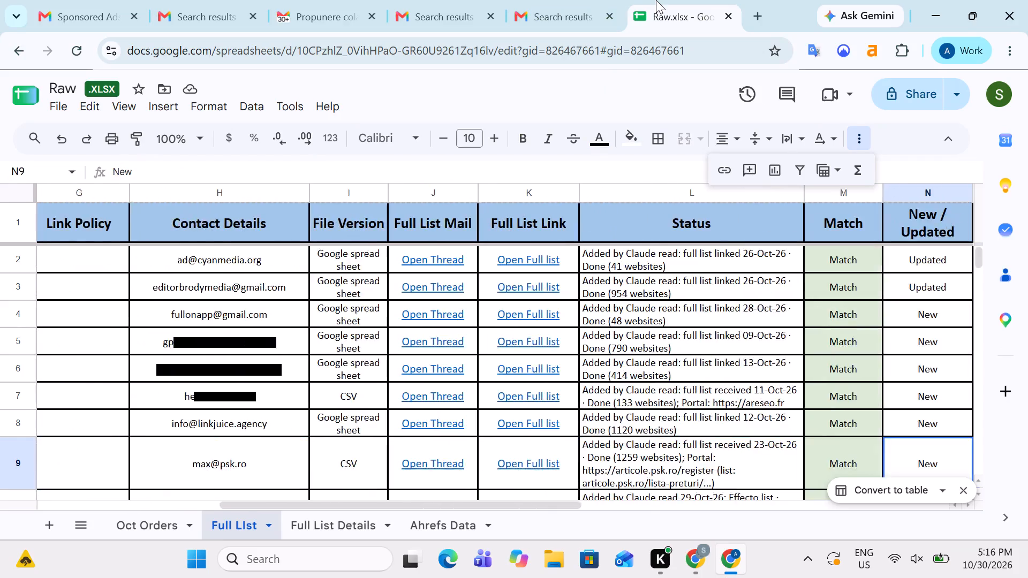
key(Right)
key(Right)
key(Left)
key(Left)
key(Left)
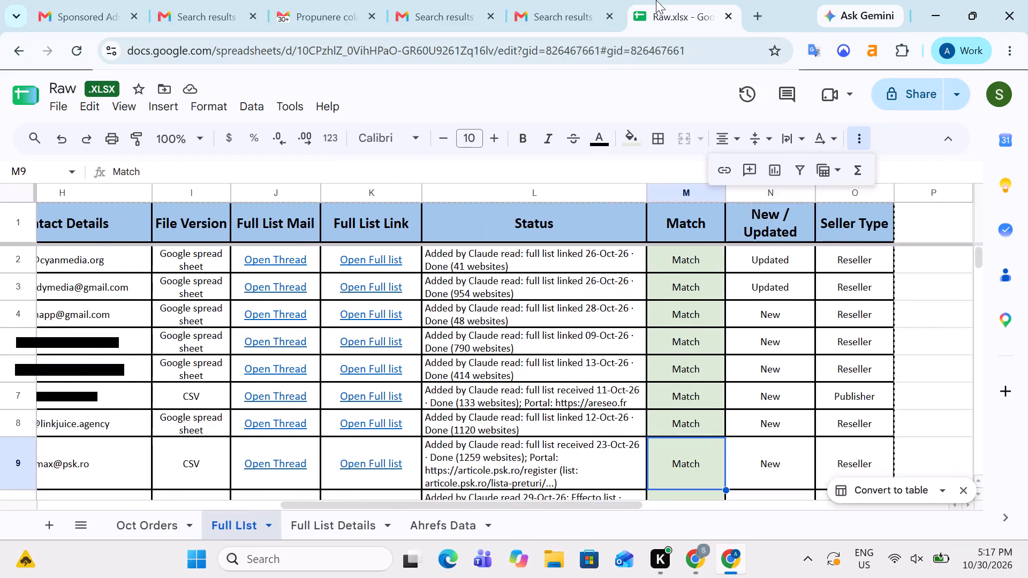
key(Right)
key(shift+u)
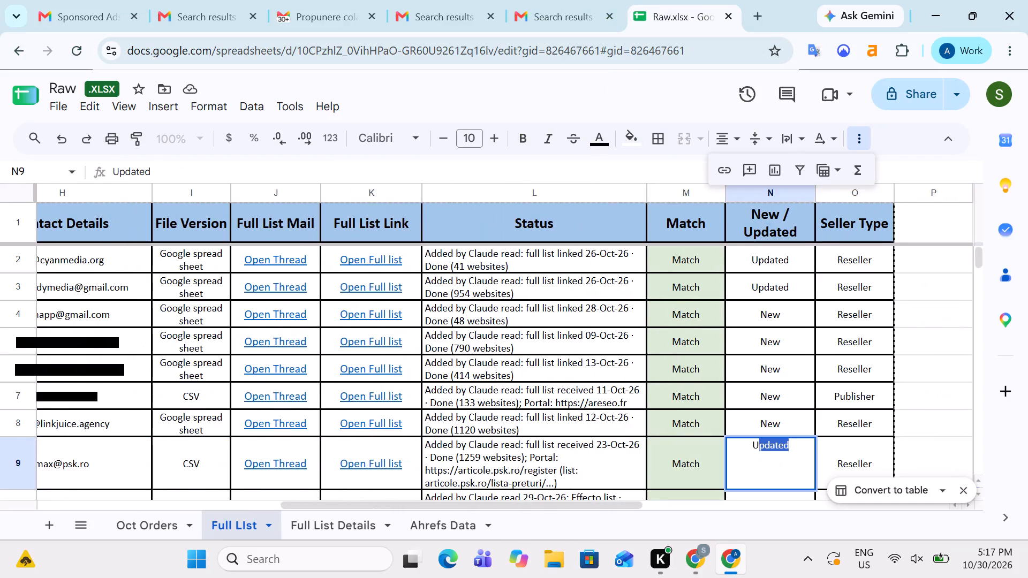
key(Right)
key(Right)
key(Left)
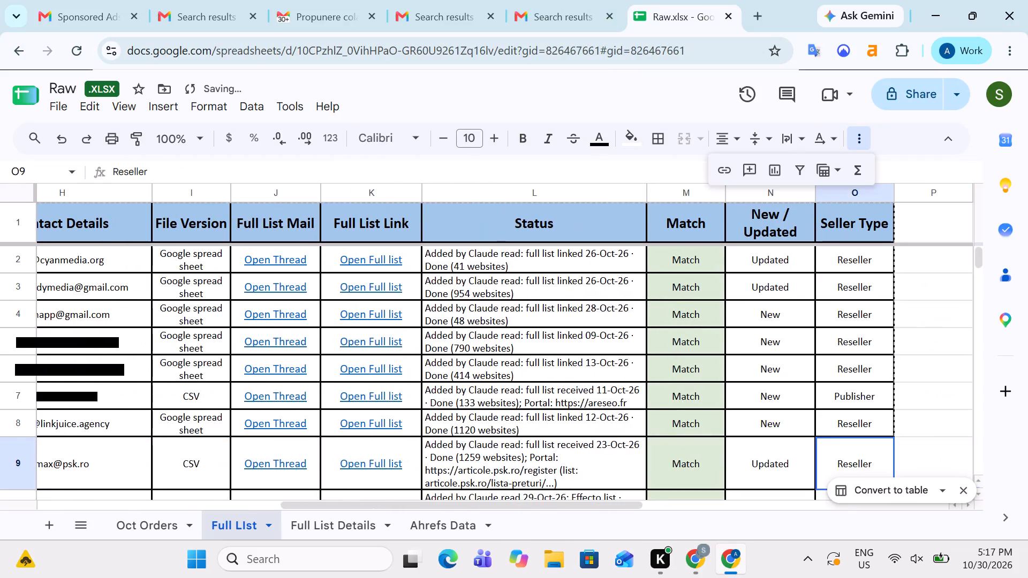
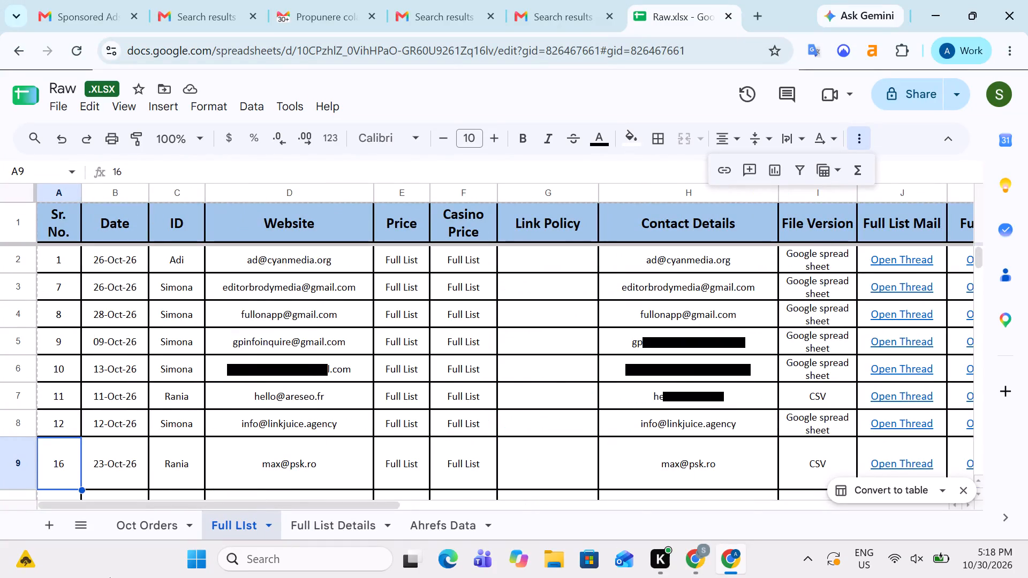
click(4, 471)
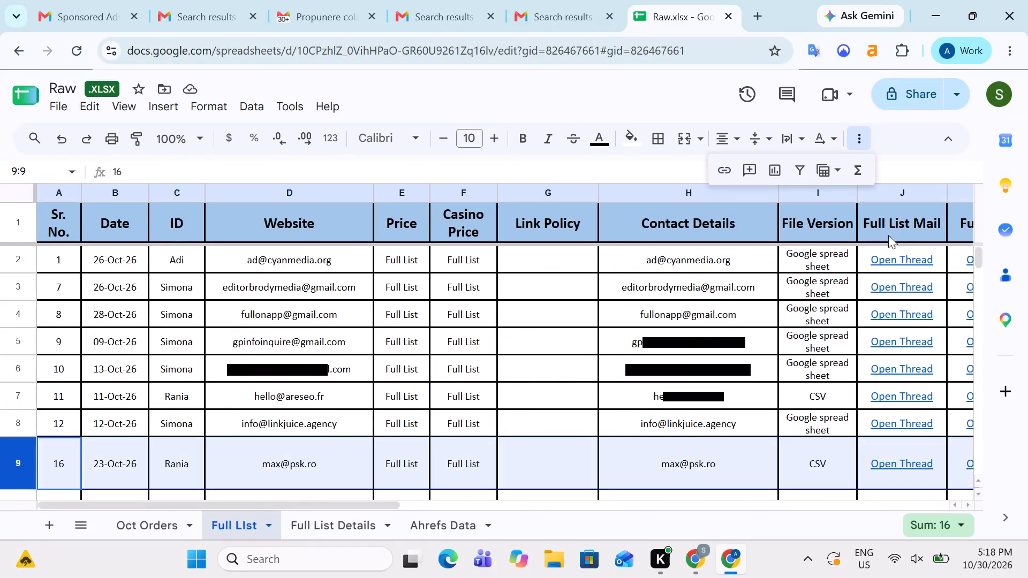
click(625, 134)
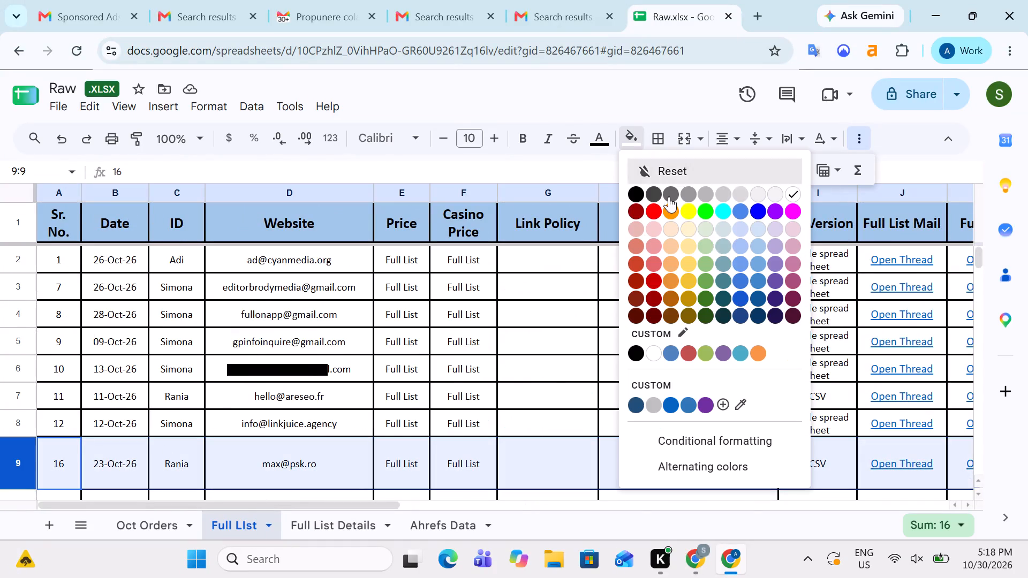
click(689, 228)
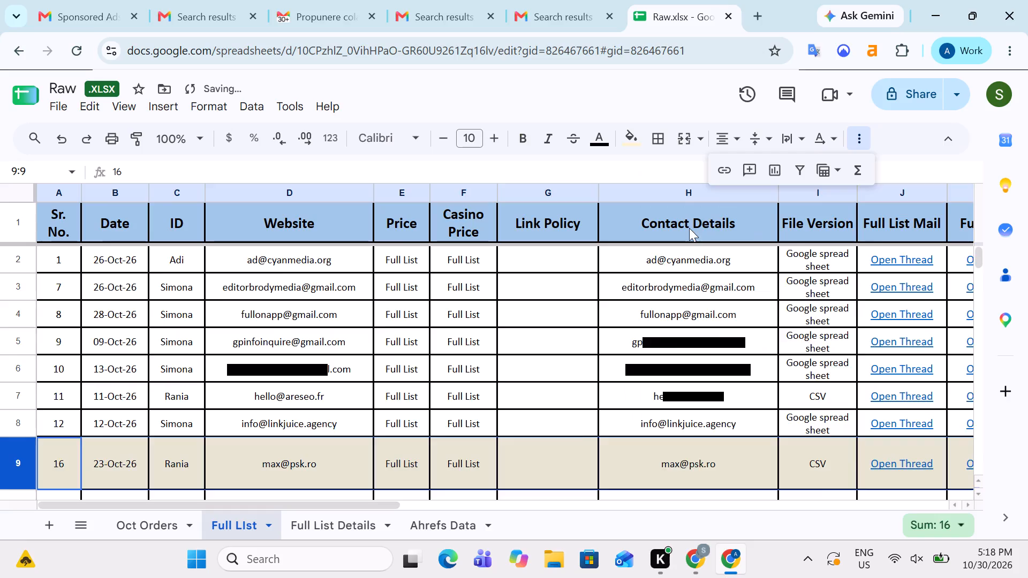
Examine the row 10 Effecto record in the Full List sheet across its columns, from Website through Status, New / Updated and Seller Type.
key(Down)
key(Down)
key(Down)
key(Up)
key(Up)
key(Right)
key(Right)
key(Right)
key(Right)
key(Left)
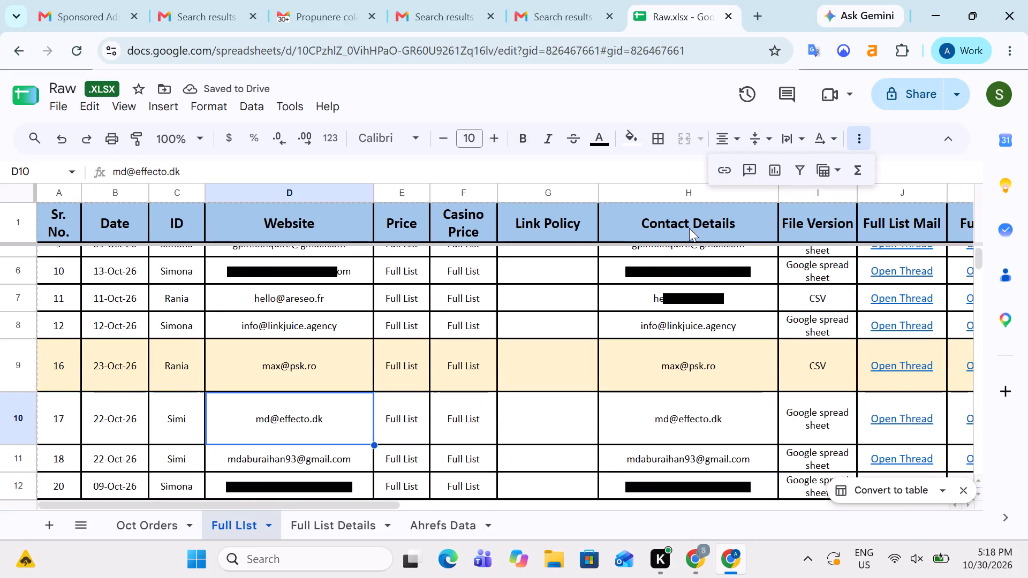
key(Right)
key(Left)
key(Left)
key(Right)
key(Right)
key(Right)
key(Right)
key(Right)
key(Right)
key(Right)
key(Right)
key(Right)
key(Right)
key(Right)
key(Right)
key(Right)
key(Left)
key(Left)
key(Left)
key(Left)
key(Left)
key(Left)
key(Left)
key(Left)
key(Left)
key(Left)
key(Left)
key(Left)
key(Left)
key(Left)
key(Left)
key(Left)
key(Left)
key(Left)
key(Left)
key(Left)
key(Left)
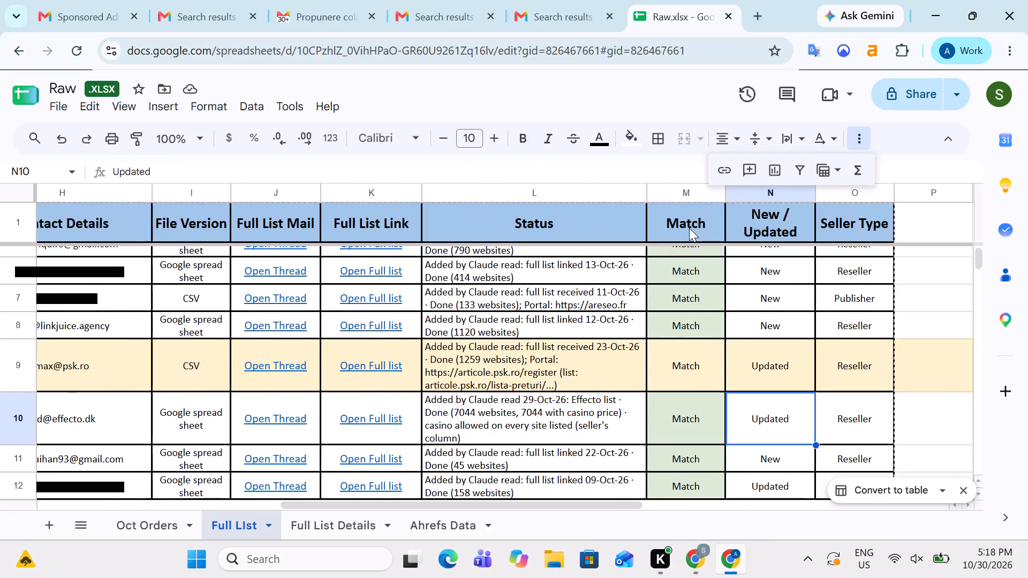
key(Right)
key(Right)
key(Right)
key(Right)
key(Left)
key(Left)
key(Left)
key(Left)
key(Left)
key(Left)
key(Left)
key(Left)
key(Left)
key(Left)
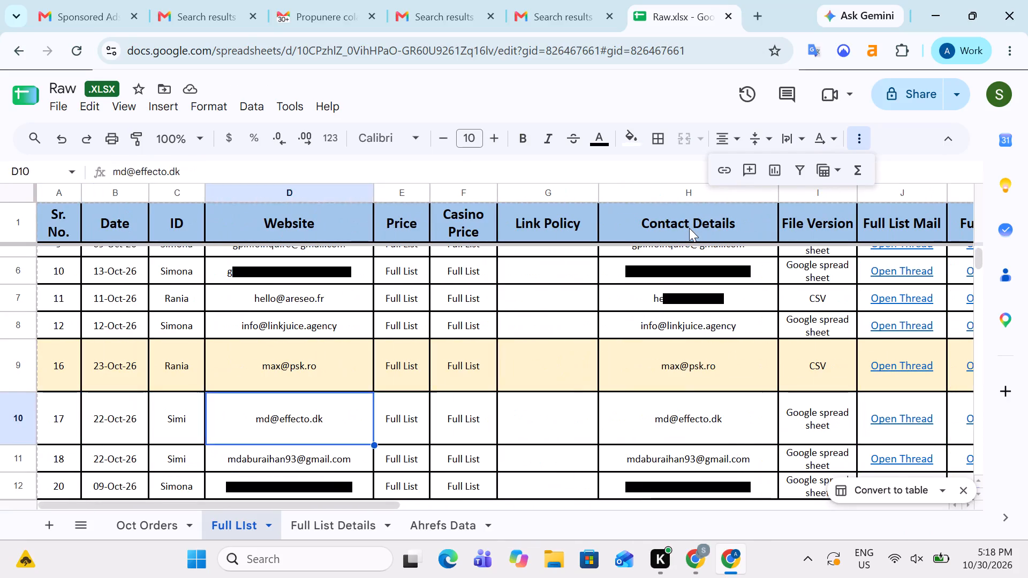
key(Down)
key(Right)
key(Right)
key(Right)
key(Up)
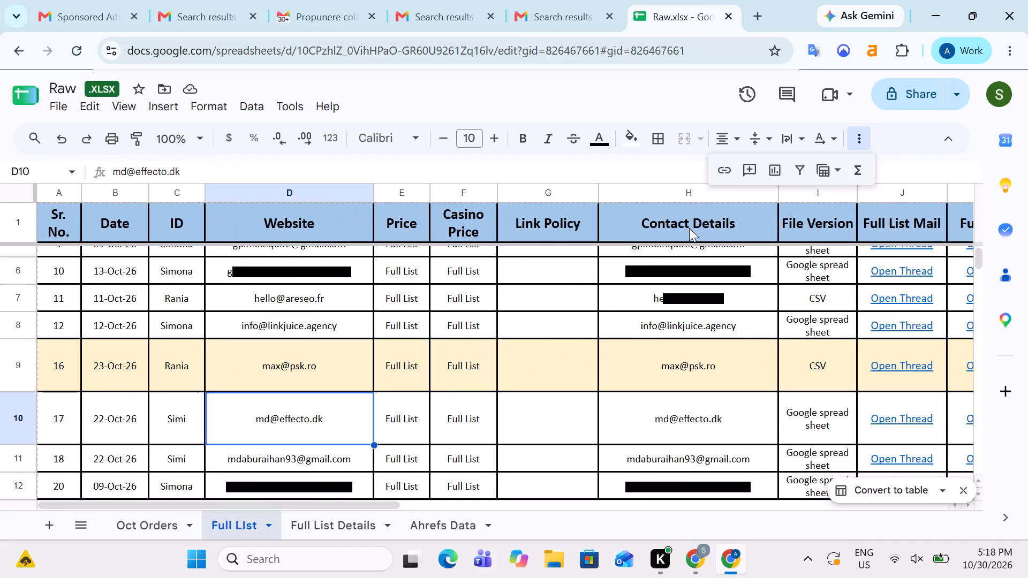
key(Right)
key(Right)
key(Right)
key(Right)
key(Right)
key(Right)
key(Right)
key(Right)
key(Right)
key(Right)
key(Right)
key(Right)
key(Right)
key(Down)
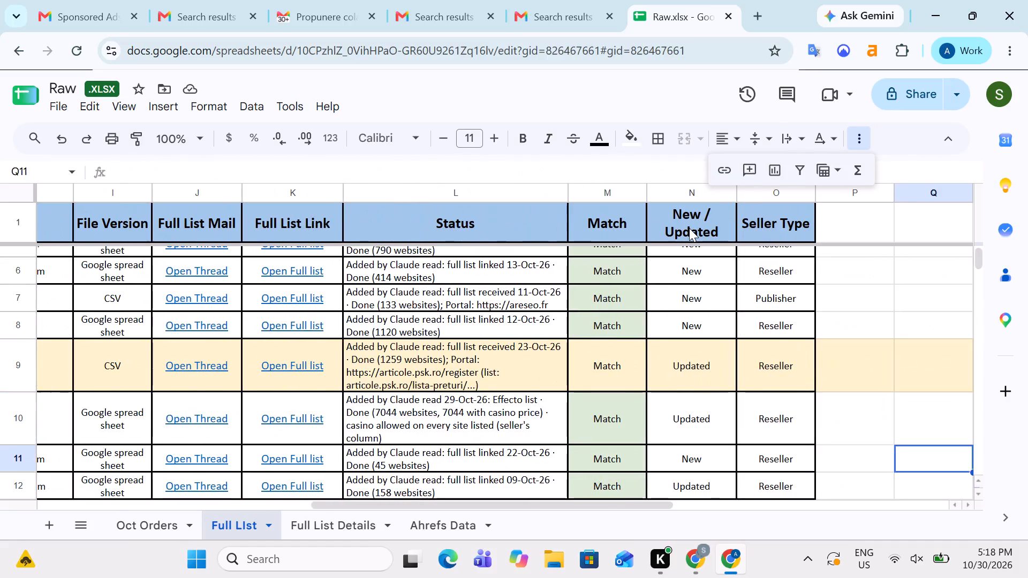
key(Left)
key(Left)
key(Left)
key(Left)
key(Left)
key(Left)
key(Left)
key(Left)
key(Left)
key(Left)
key(Left)
key(Left)
key(Left)
key(Left)
key(Left)
key(Left)
key(Left)
key(Left)
key(Left)
key(Left)
key(Right)
key(Right)
key(Right)
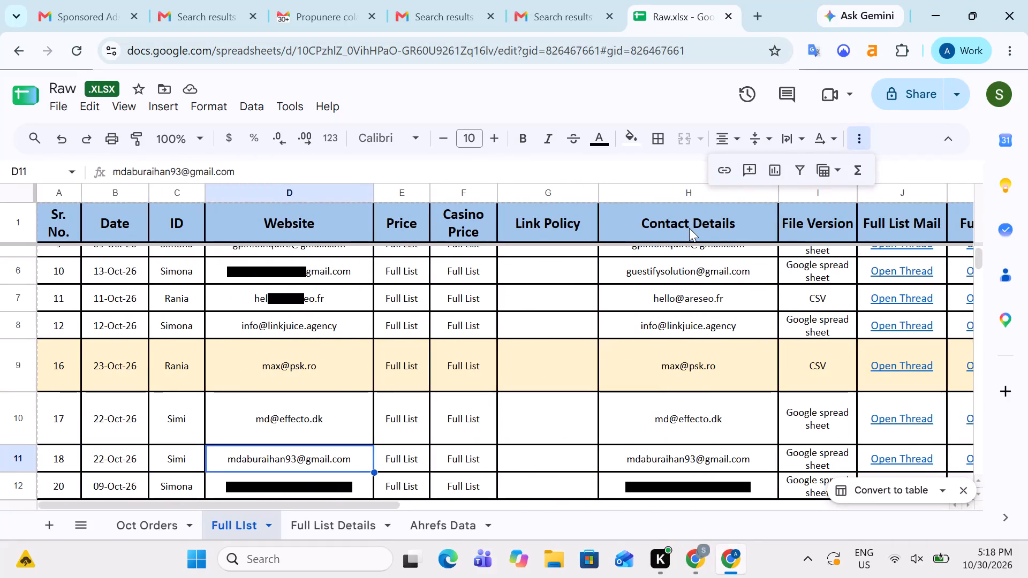
key(ctrl+c)
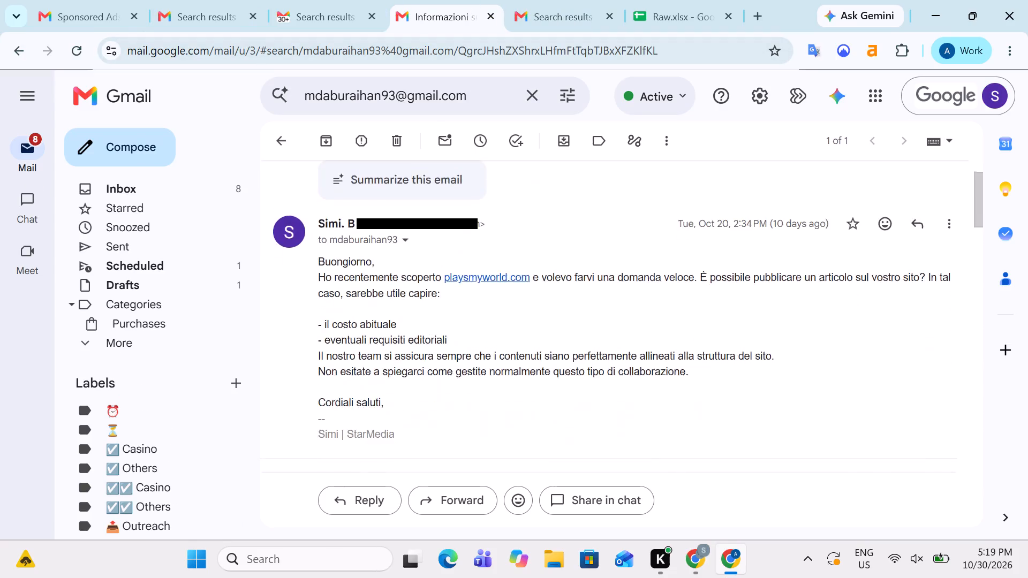
scroll(445, 347, down, 5)
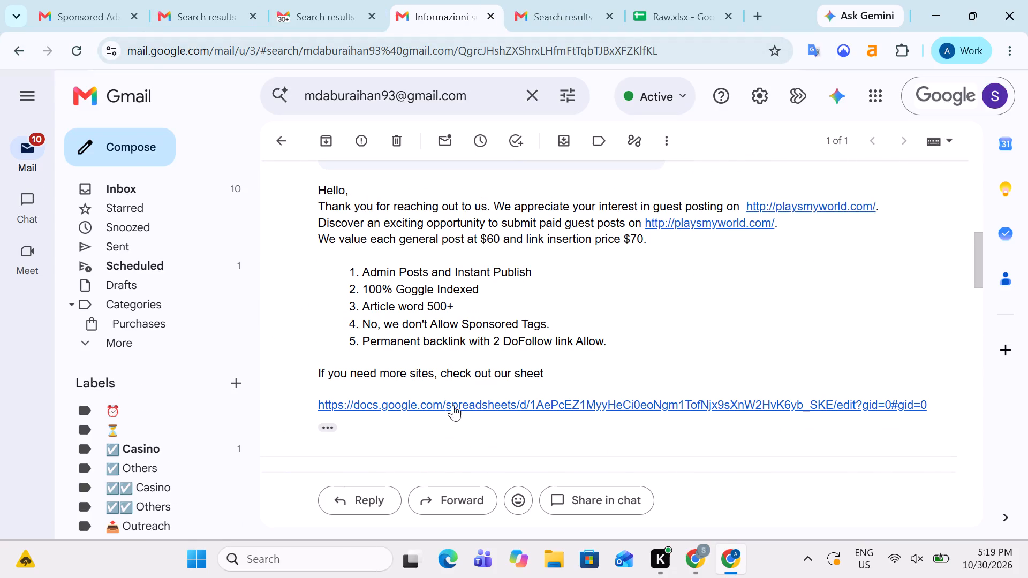
click(458, 402)
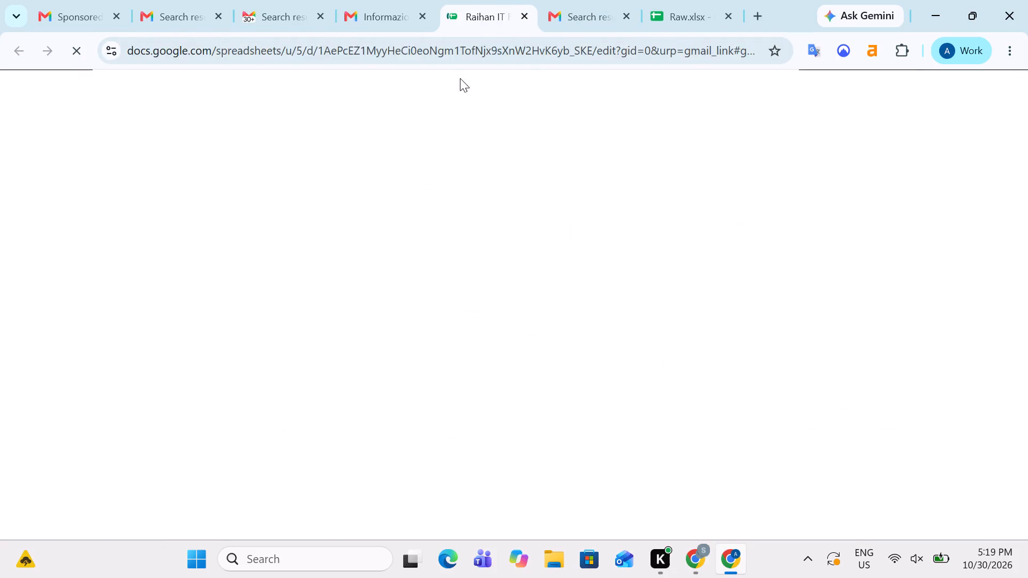
scroll(477, 339, down, 14)
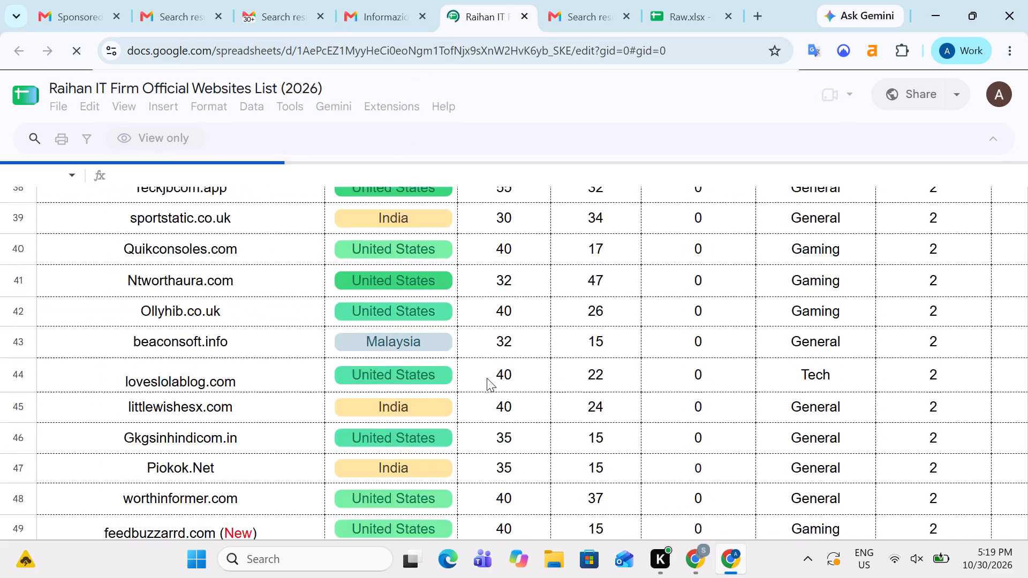
scroll(487, 378, down, 10)
scroll(487, 378, up, 9)
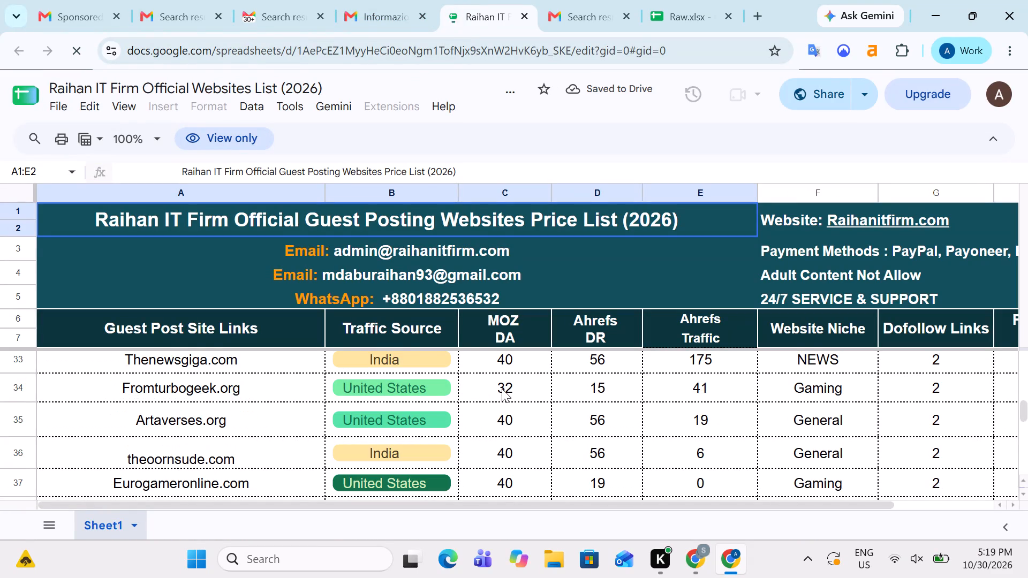
click(445, 254)
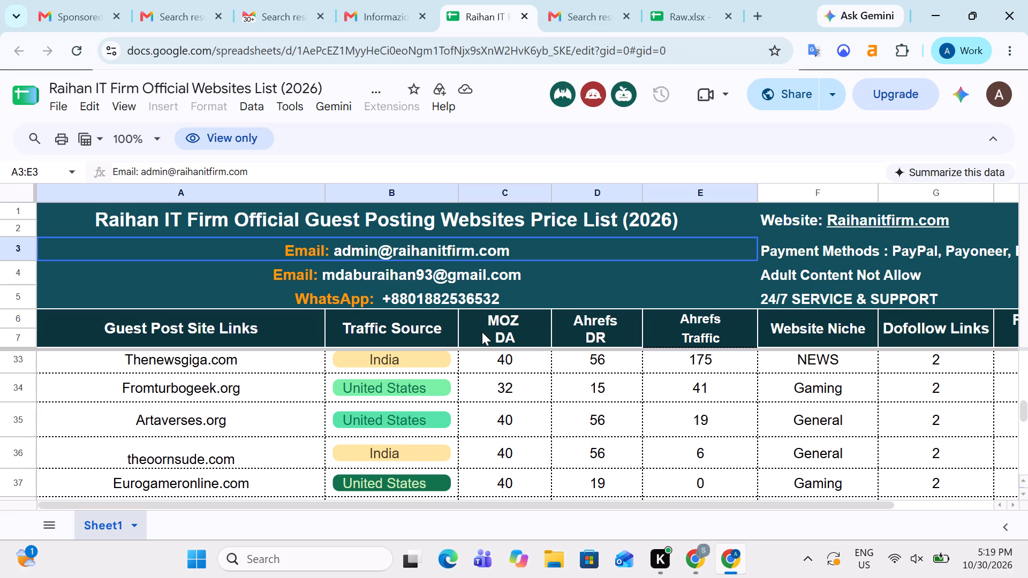
scroll(519, 377, down, 15)
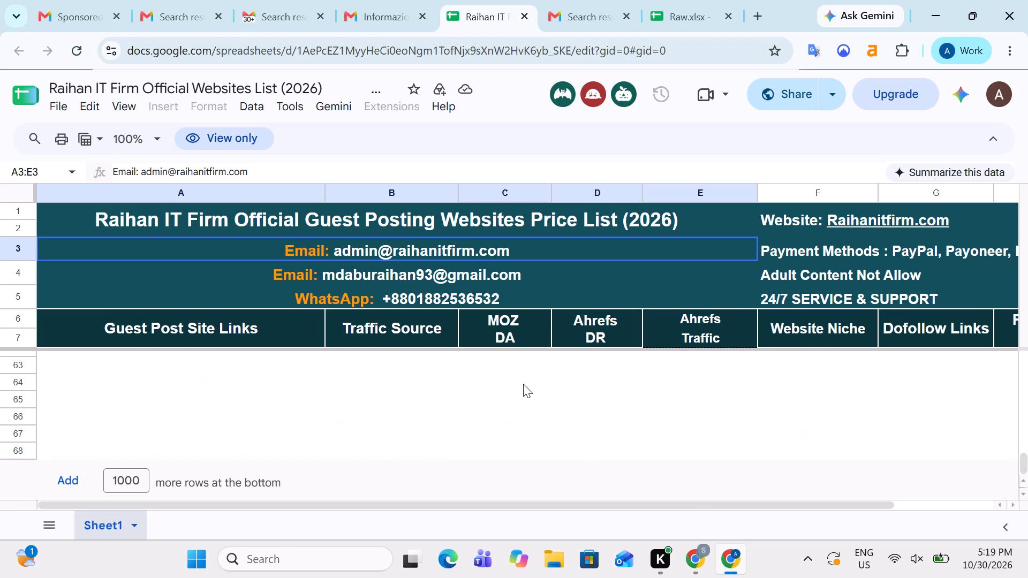
scroll(523, 384, down, 11)
scroll(417, 410, up, 8)
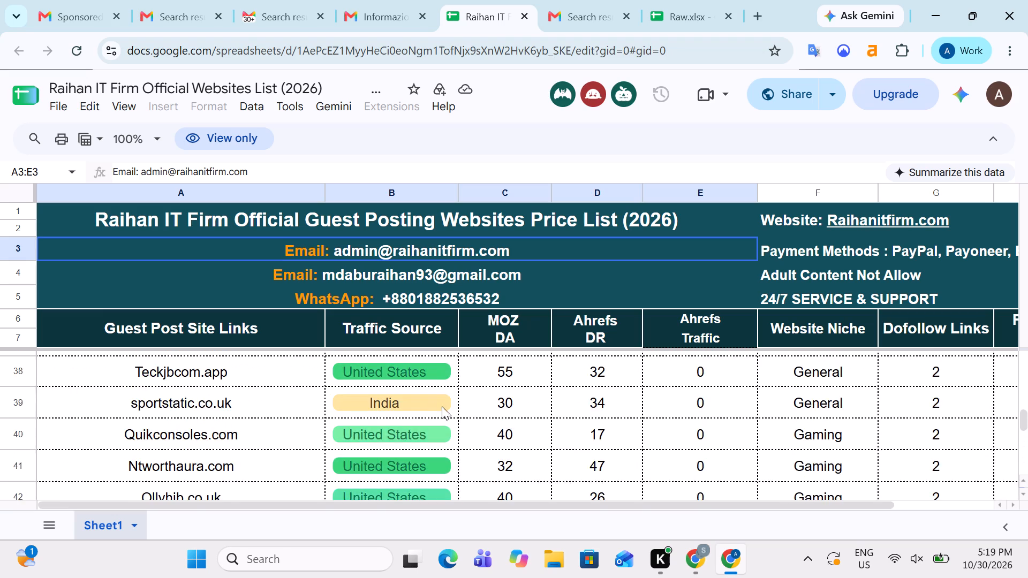
scroll(442, 406, down, 16)
scroll(196, 441, up, 14)
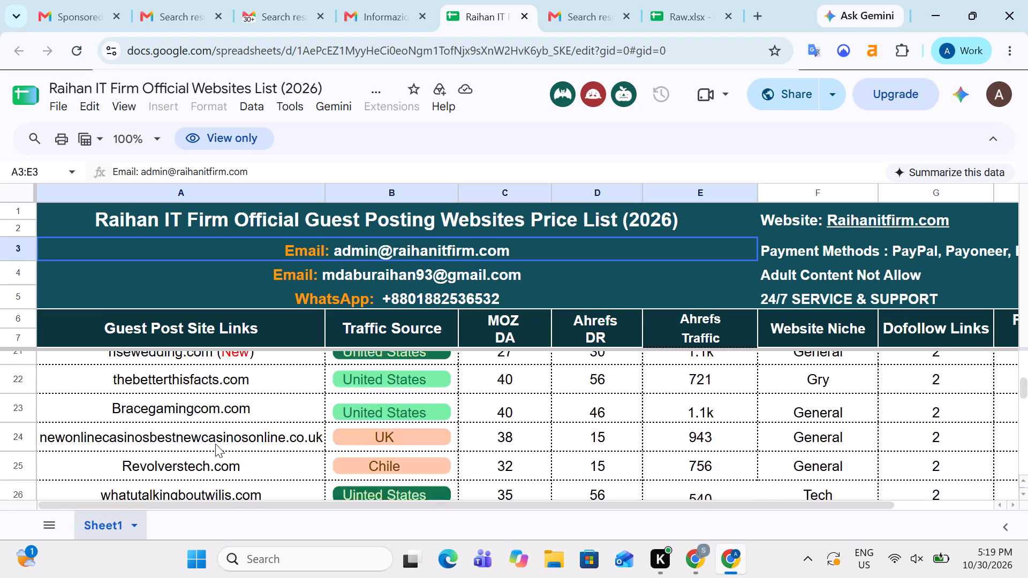
scroll(215, 444, up, 12)
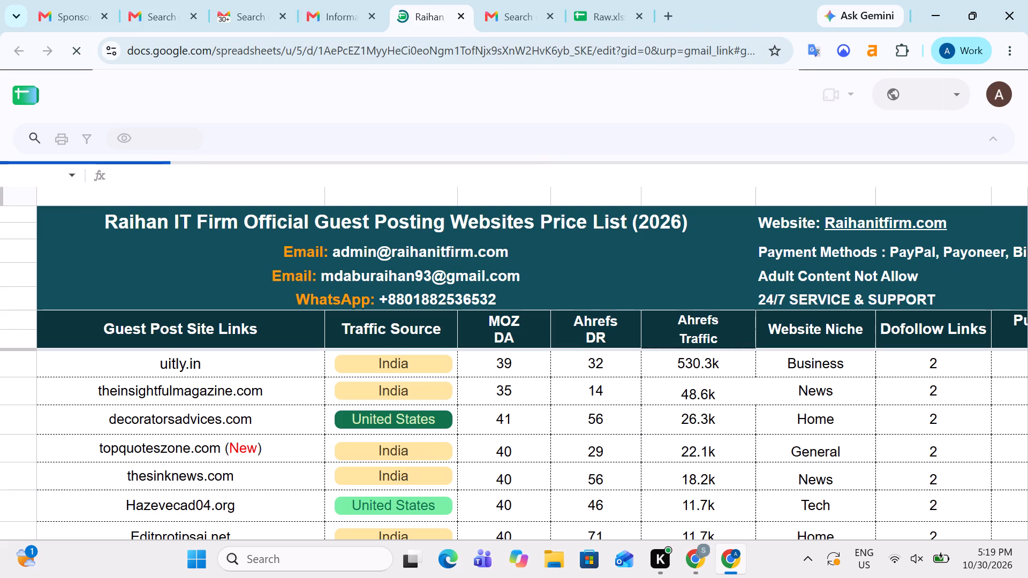
scroll(524, 407, down, 6)
scroll(519, 409, down, 19)
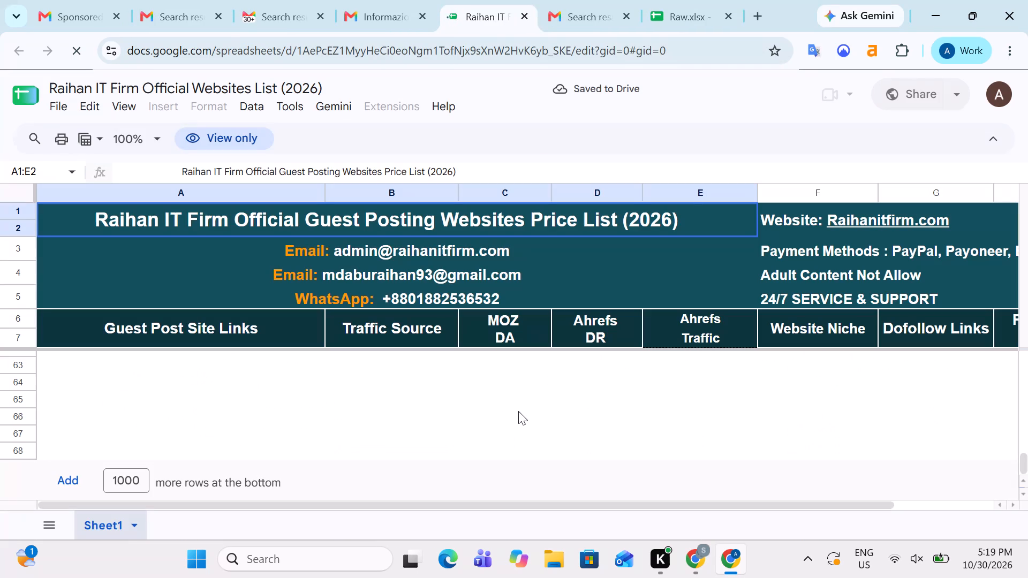
scroll(518, 411, down, 11)
scroll(171, 363, up, 4)
scroll(183, 358, down, 9)
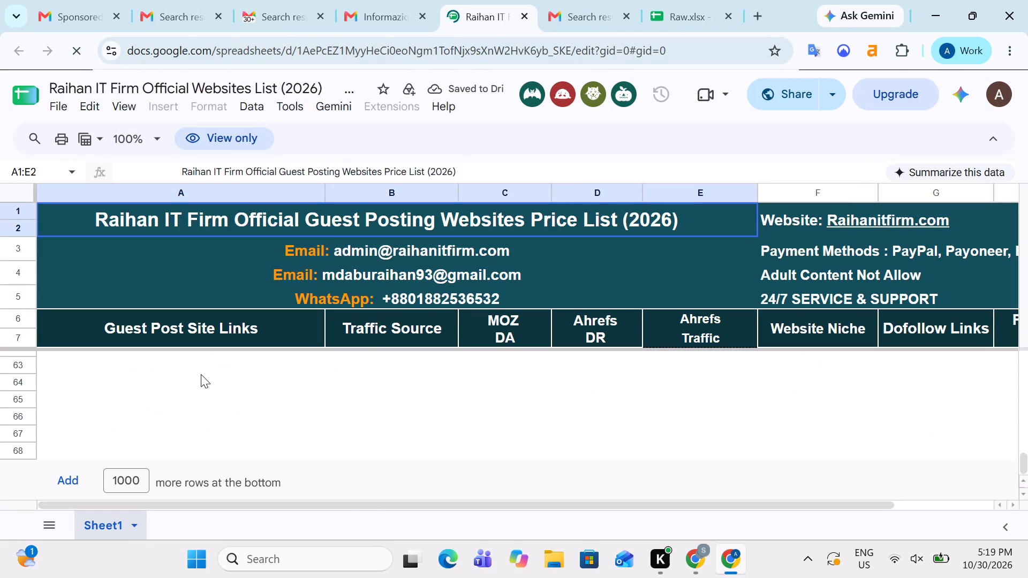
scroll(201, 374, down, 10)
scroll(209, 394, up, 5)
scroll(209, 394, down, 4)
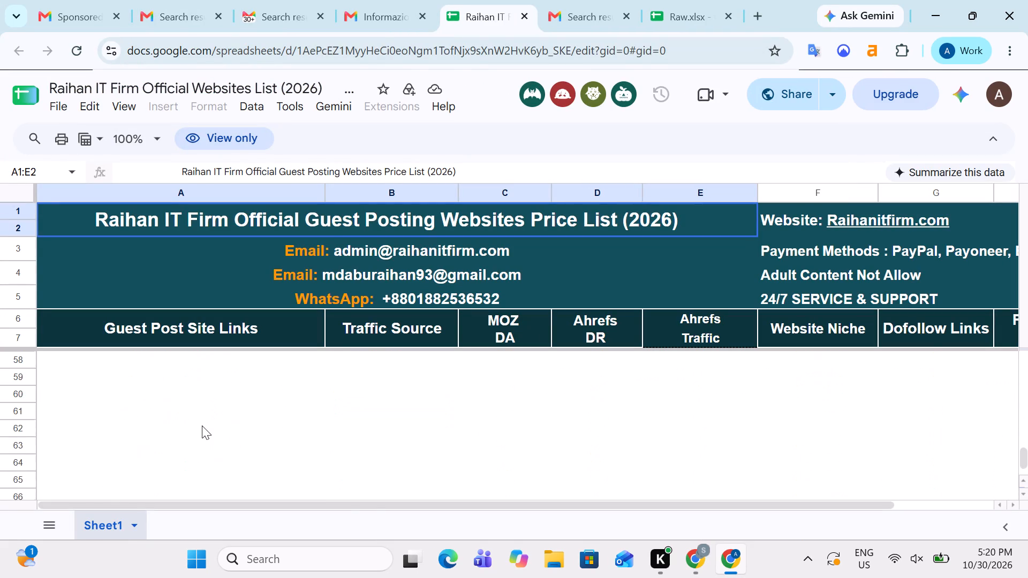
scroll(202, 425, down, 2)
scroll(202, 425, up, 5)
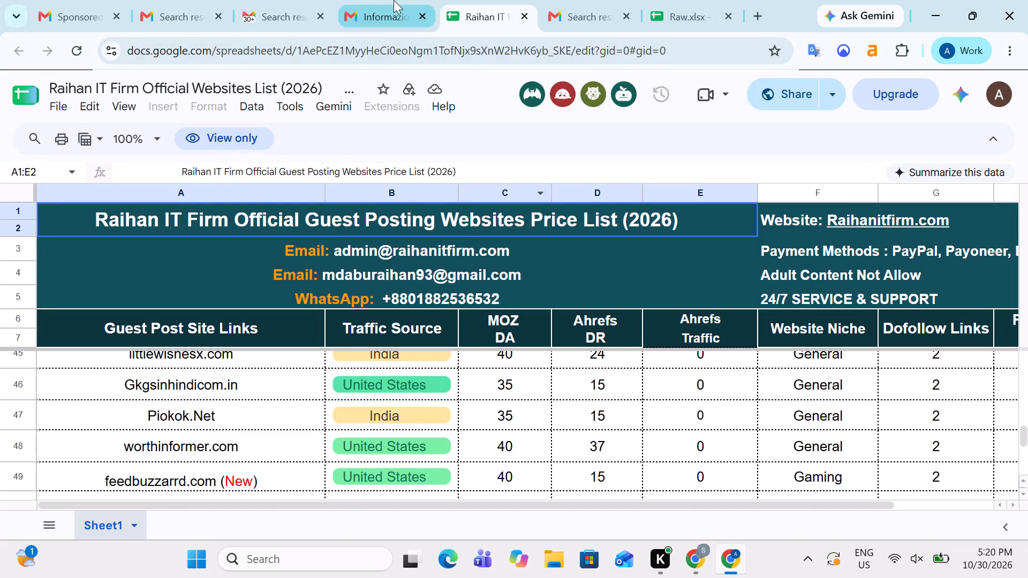
click(526, 17)
Switch to the Raw workbook and review row 11's Status, Match, New / Updated and Seller Type entries.
click(541, 0)
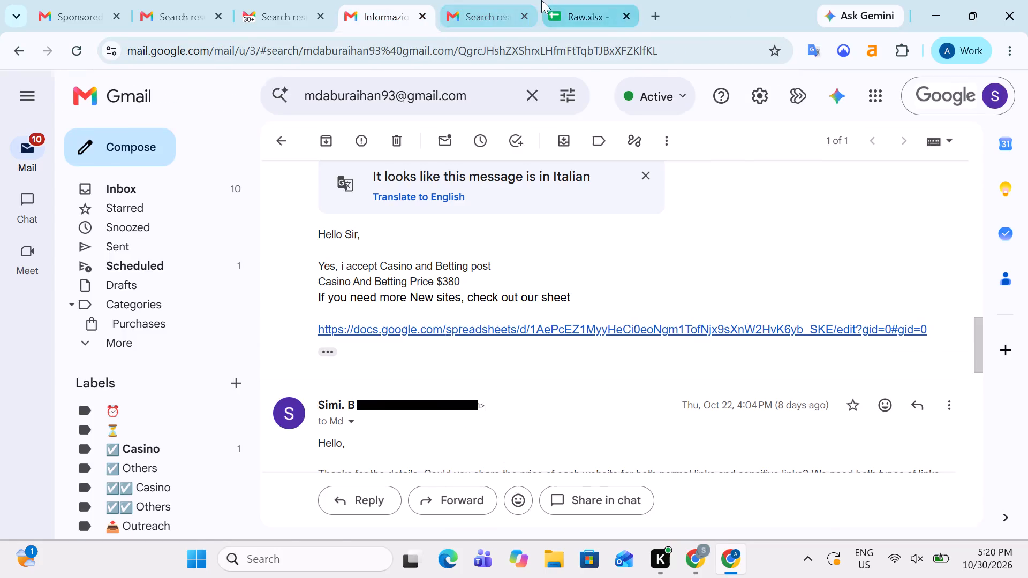
key(Right)
key(Right)
key(Right)
key(Right)
key(Right)
key(Right)
key(Right)
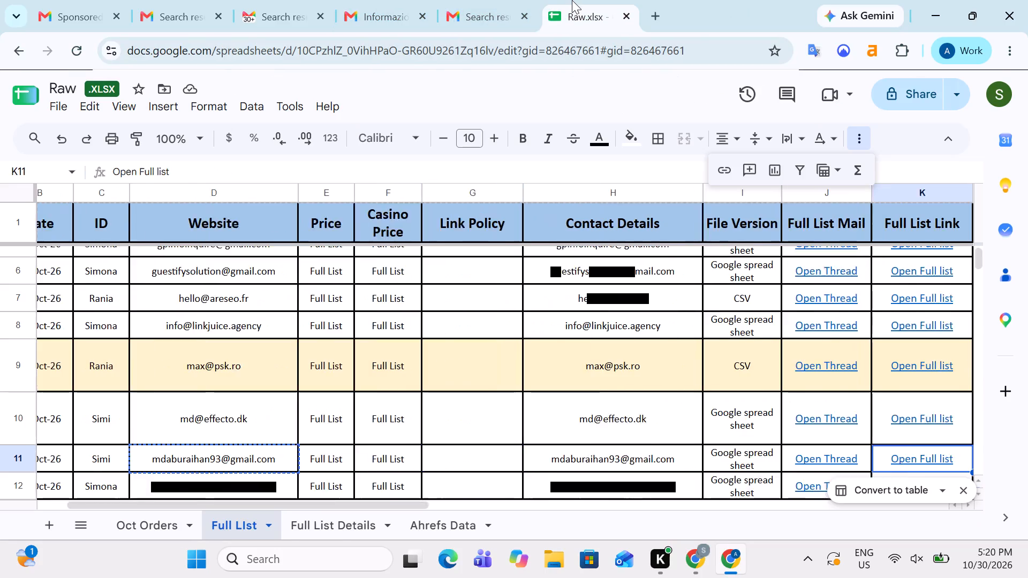
key(Right)
key(Right)
key(Right)
key(Right)
key(Right)
key(Left)
key(Left)
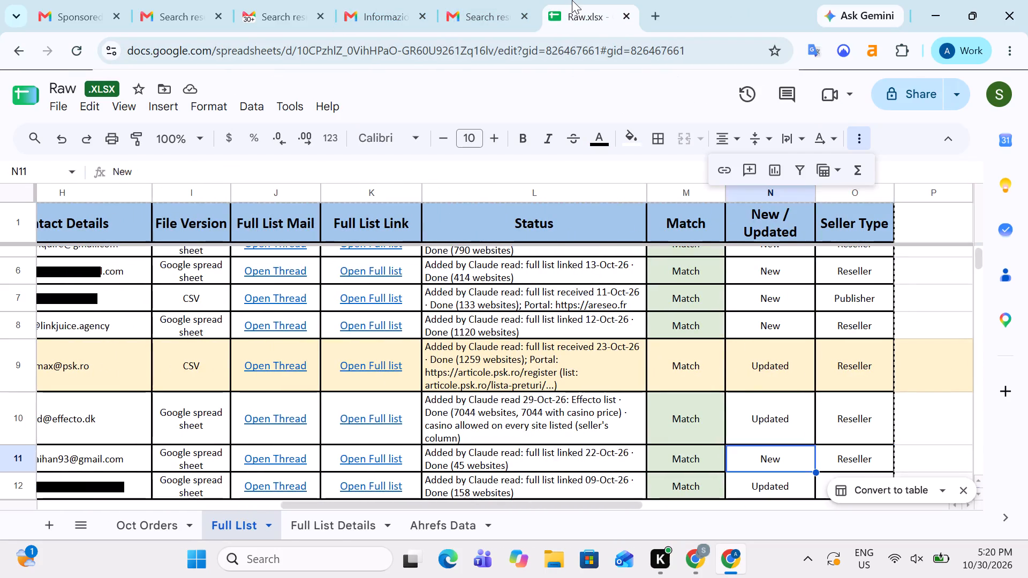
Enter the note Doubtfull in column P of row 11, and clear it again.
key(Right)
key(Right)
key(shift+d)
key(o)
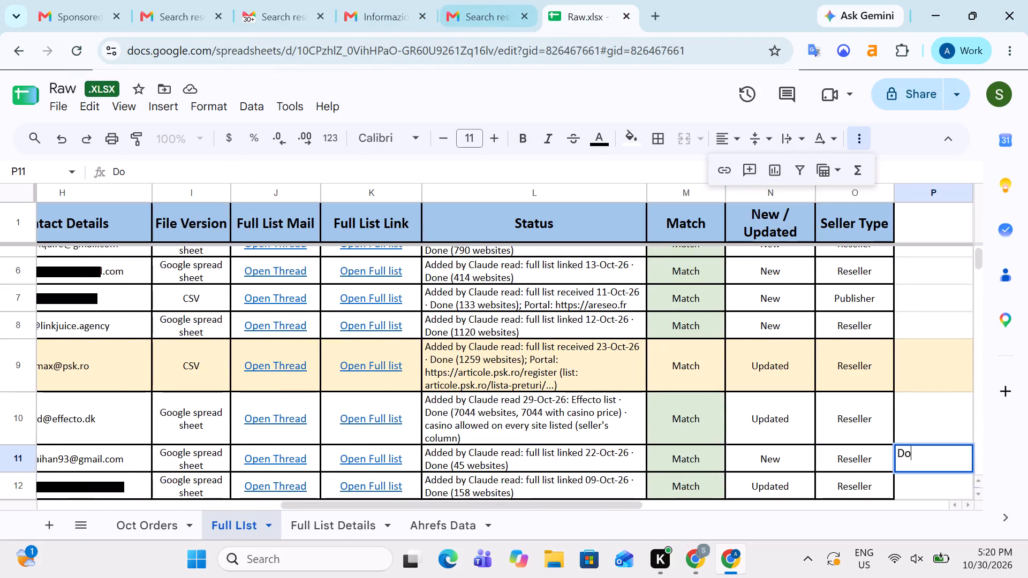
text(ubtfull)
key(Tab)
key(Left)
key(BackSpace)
Review row 12 of the Full List from Website across to Seller Type, and return to its Website entry.
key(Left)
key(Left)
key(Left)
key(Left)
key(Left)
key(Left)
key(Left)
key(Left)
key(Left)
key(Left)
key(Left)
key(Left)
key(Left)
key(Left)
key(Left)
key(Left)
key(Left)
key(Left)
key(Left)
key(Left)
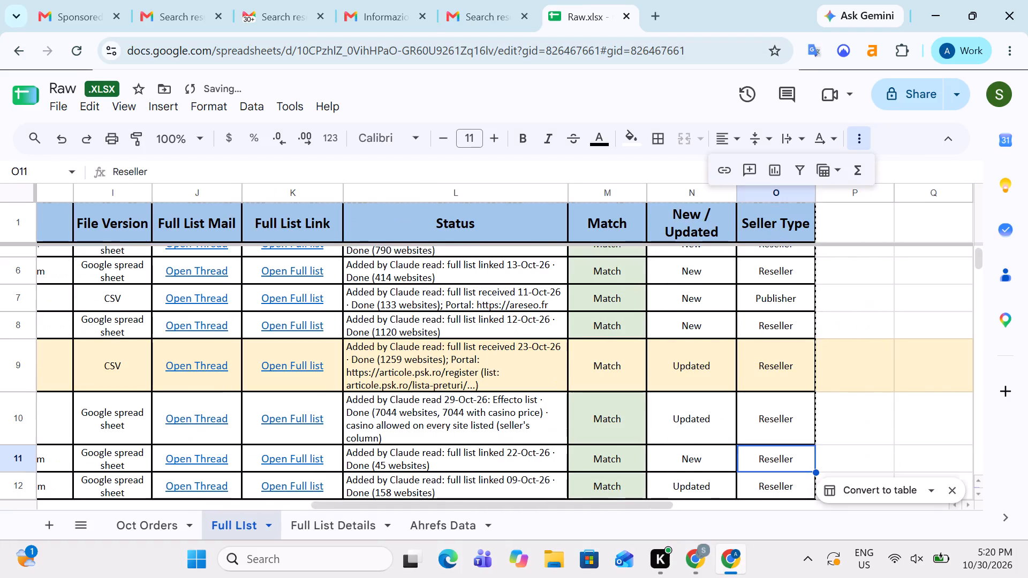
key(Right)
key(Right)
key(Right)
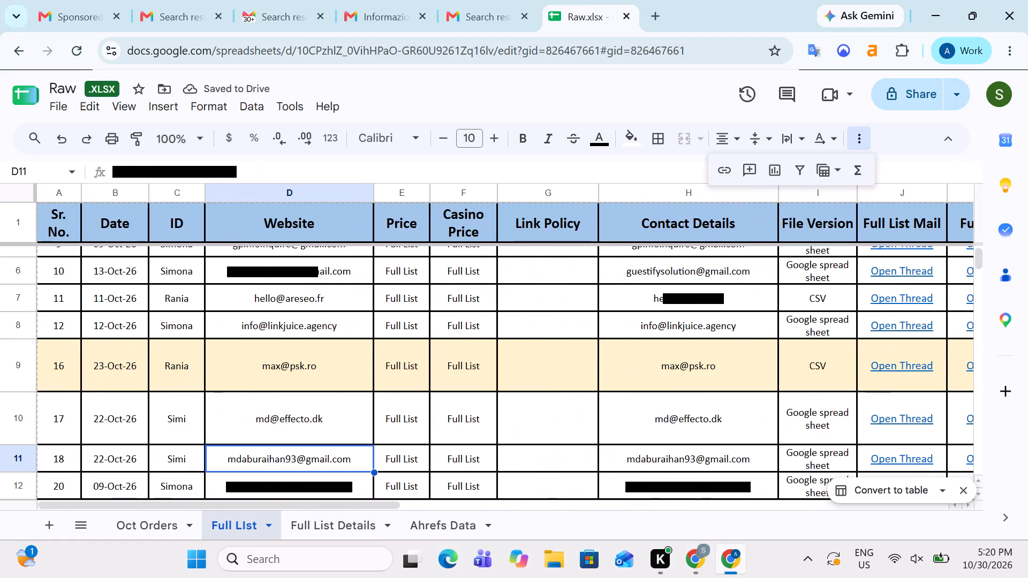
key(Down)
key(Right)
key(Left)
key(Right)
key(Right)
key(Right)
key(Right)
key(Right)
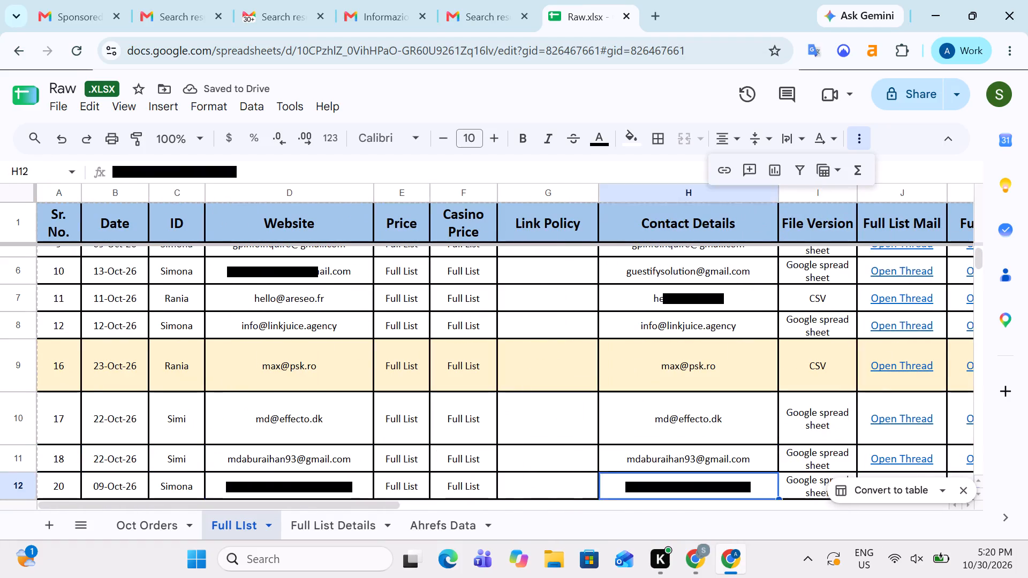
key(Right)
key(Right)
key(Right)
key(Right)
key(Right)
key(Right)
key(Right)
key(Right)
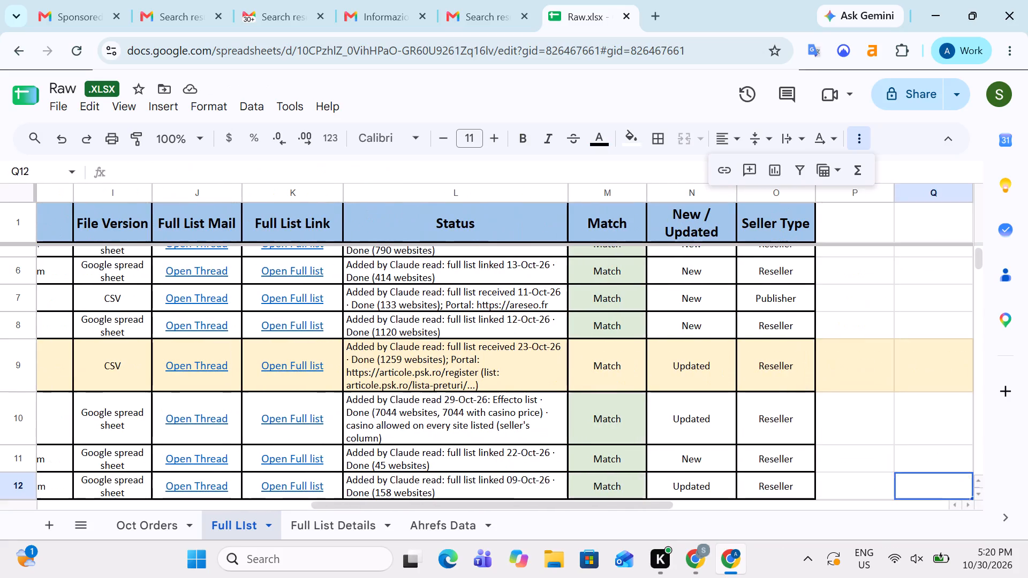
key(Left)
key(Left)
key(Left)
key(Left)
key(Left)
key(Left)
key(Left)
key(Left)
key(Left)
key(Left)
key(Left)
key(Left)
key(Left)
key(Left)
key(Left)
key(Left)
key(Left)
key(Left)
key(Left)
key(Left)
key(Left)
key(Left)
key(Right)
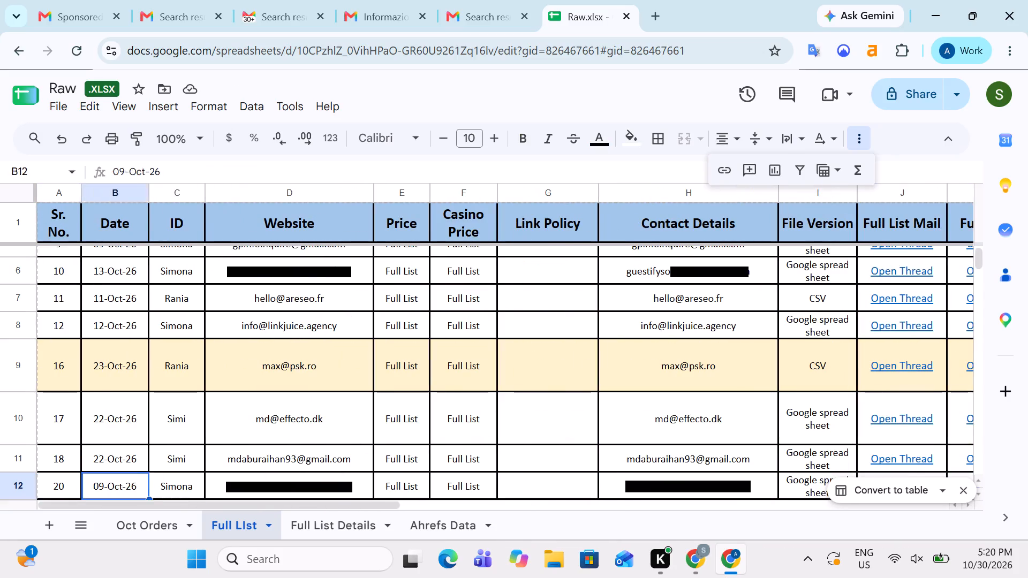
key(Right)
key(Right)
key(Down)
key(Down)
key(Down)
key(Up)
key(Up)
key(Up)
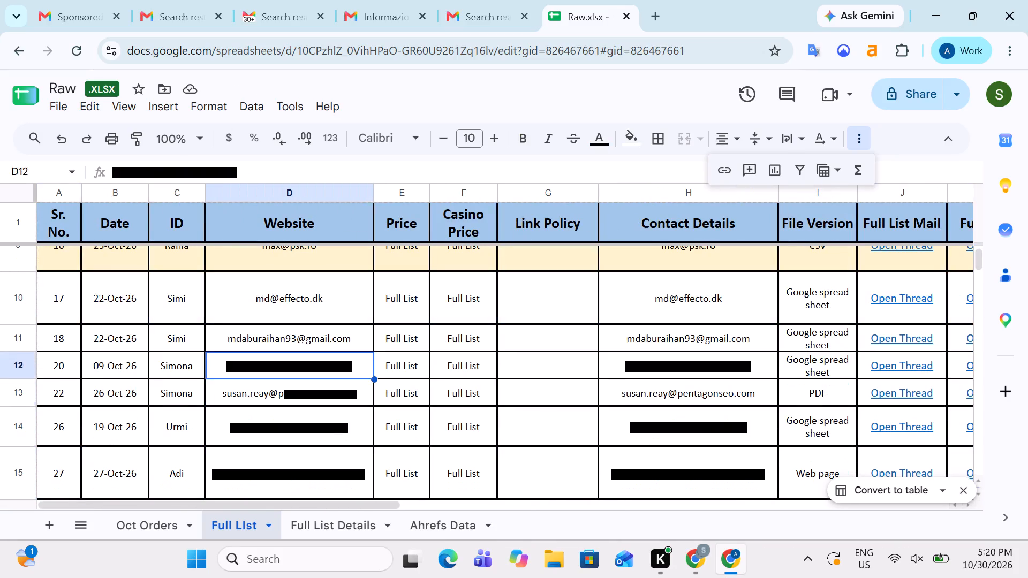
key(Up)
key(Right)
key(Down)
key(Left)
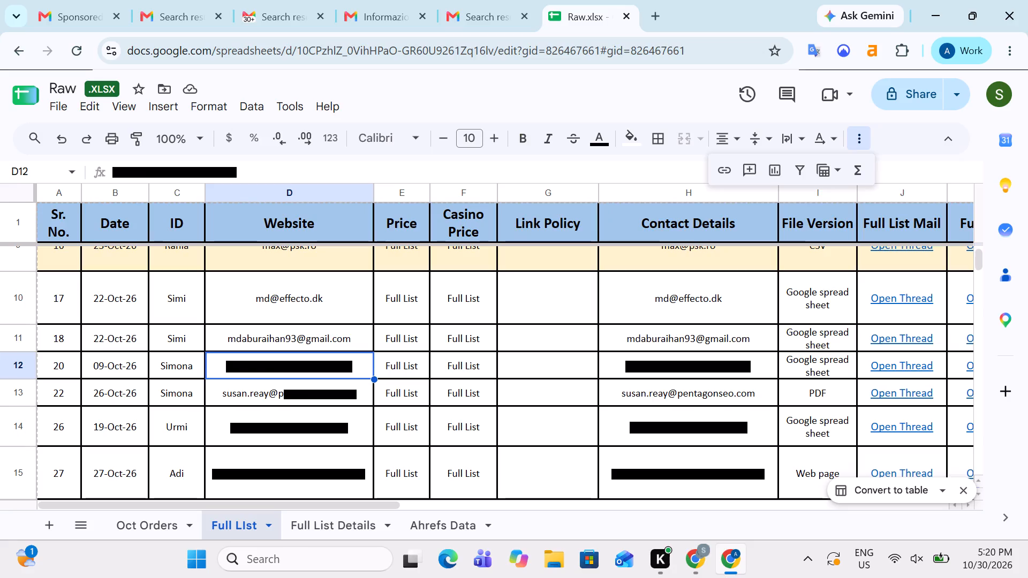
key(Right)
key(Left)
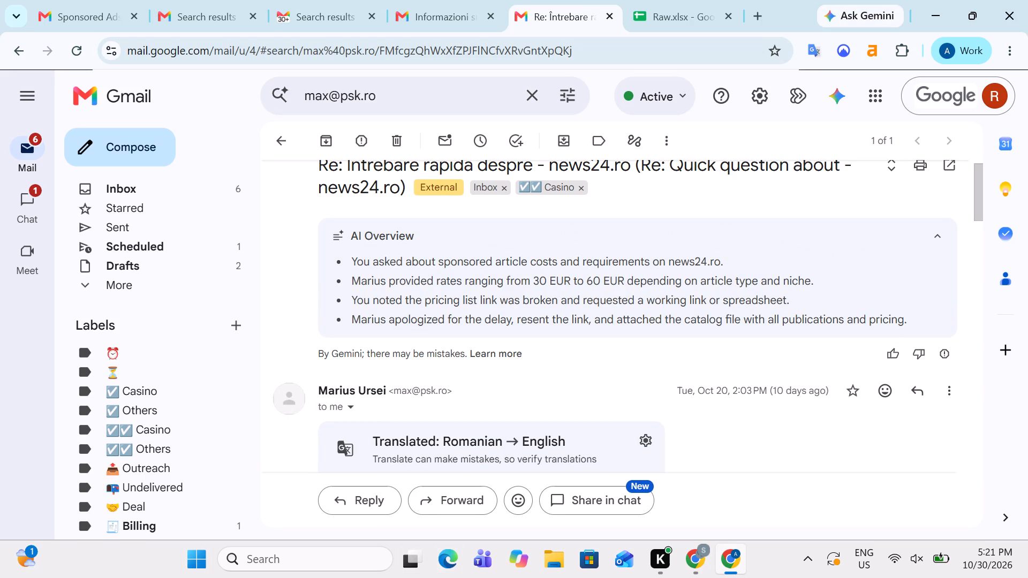
Return to the Raw workbook's Full List and review row 12 from Website across to Seller Type.
click(679, 0)
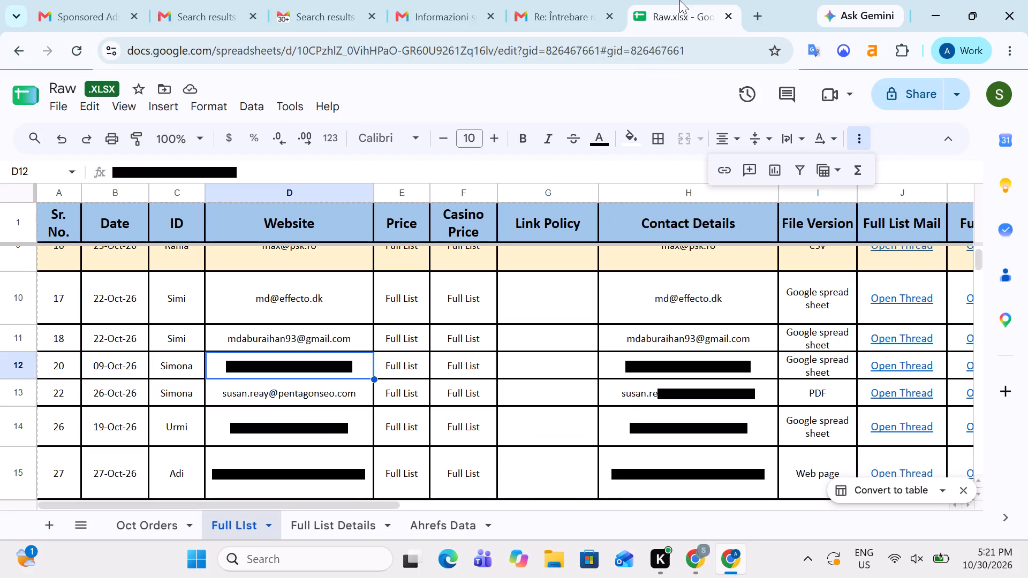
key(Right)
key(Right)
key(Right)
key(Right)
key(Right)
key(Right)
key(Right)
key(Right)
key(Right)
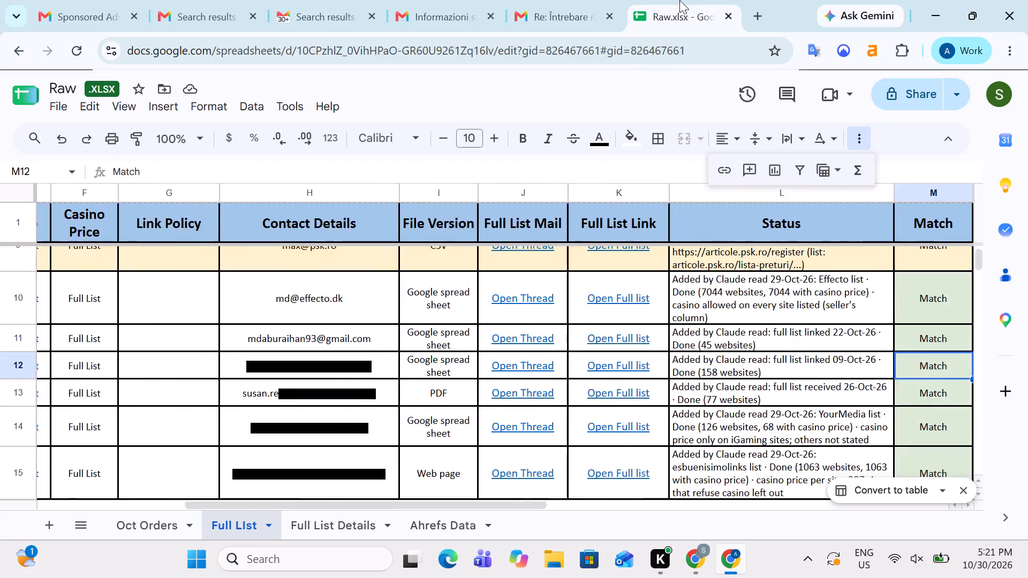
key(Right)
key(Right)
key(Right)
key(Right)
key(Left)
key(Left)
key(Left)
key(Left)
key(Left)
key(Left)
key(Left)
key(Left)
key(Left)
key(Left)
key(Left)
key(Left)
key(Left)
key(Left)
key(Left)
key(Left)
key(Left)
key(Left)
key(Left)
key(Left)
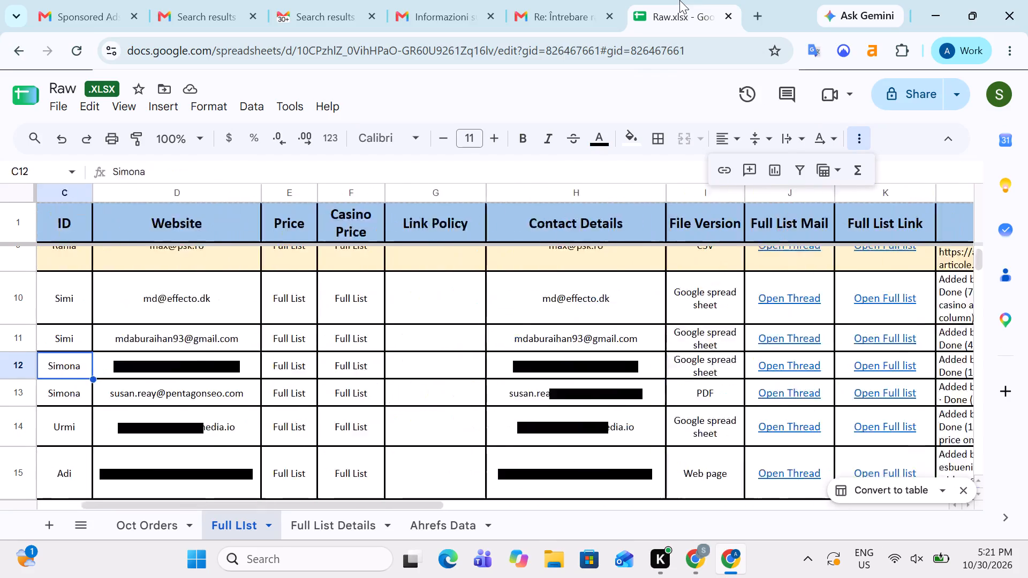
Copy the Website entry of row 13 in the Full List, and review that row across to Seller Type.
key(Right)
key(Right)
key(Right)
key(Down)
key(ctrl+c)
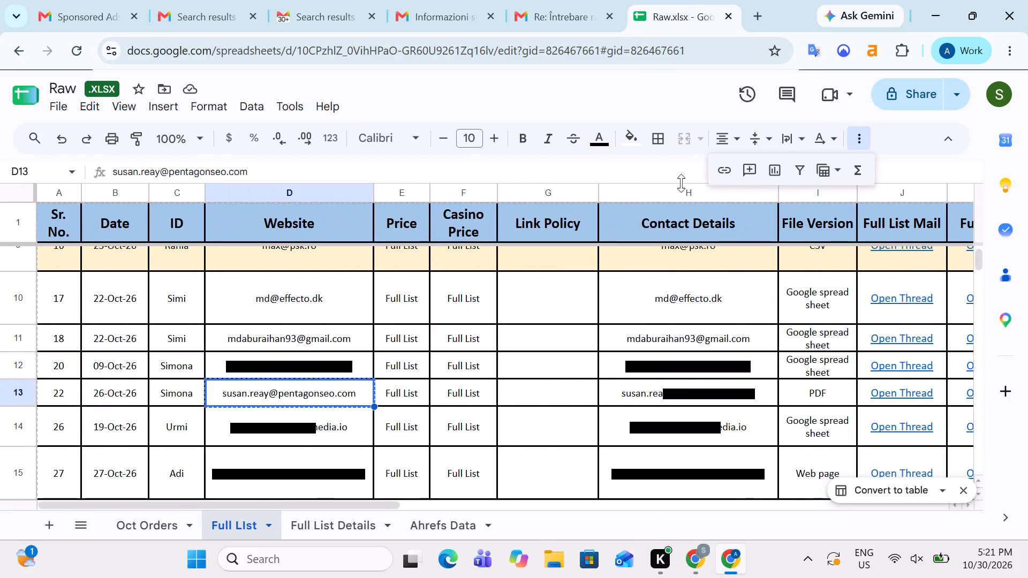
key(Right)
key(Right)
key(Right)
key(Right)
key(Right)
key(Right)
key(Right)
key(Right)
key(Right)
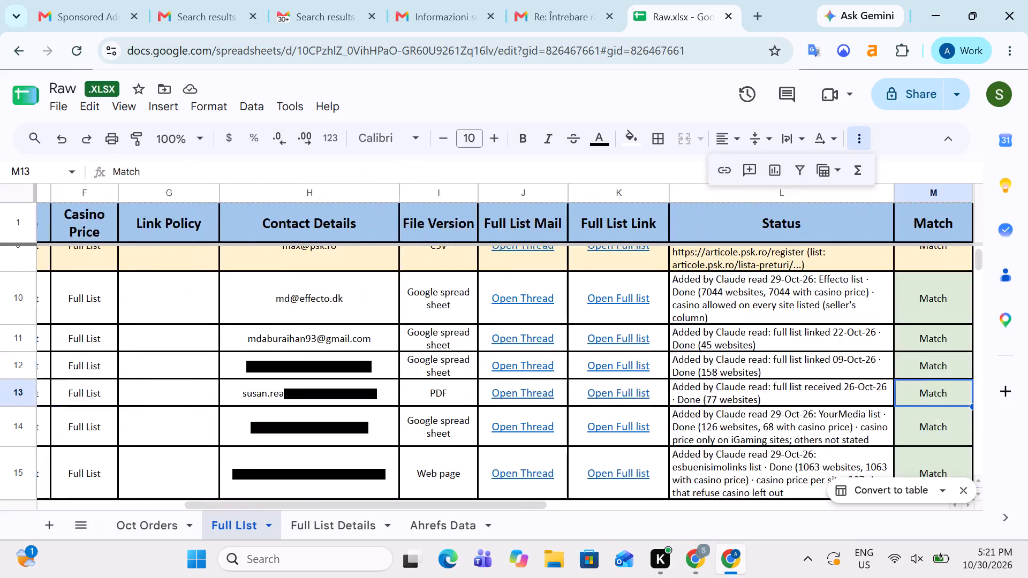
key(Right)
key(Right)
key(Right)
key(Right)
key(Left)
key(Left)
key(Left)
key(Left)
key(Left)
key(Left)
key(Left)
key(Left)
key(Left)
key(Left)
key(Left)
key(Left)
key(Left)
key(Left)
key(Left)
key(Left)
key(Left)
key(Left)
key(Left)
key(Left)
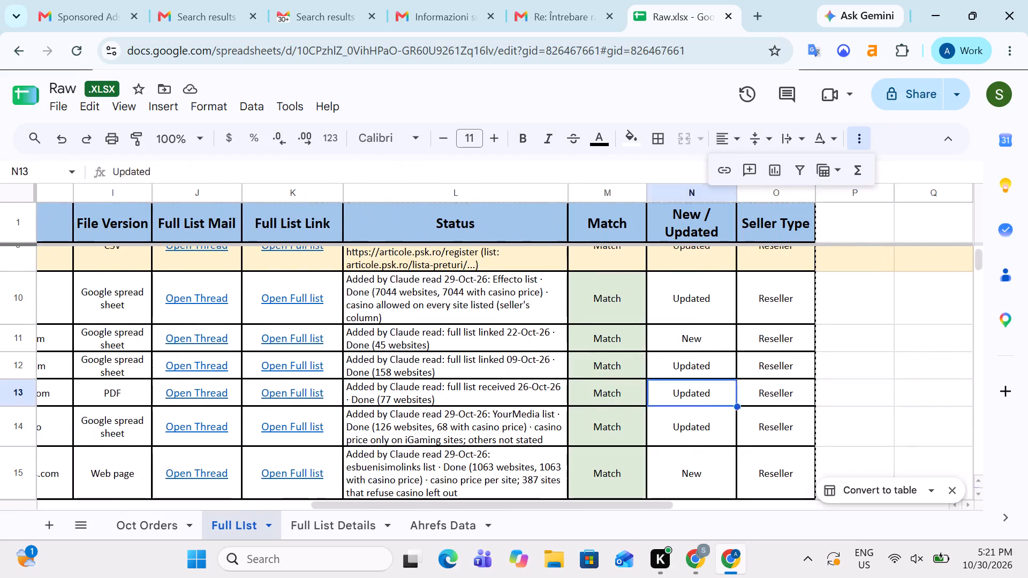
Review row 14 of the Full List from Website across to Seller Type.
key(Down)
key(Right)
key(Right)
key(Right)
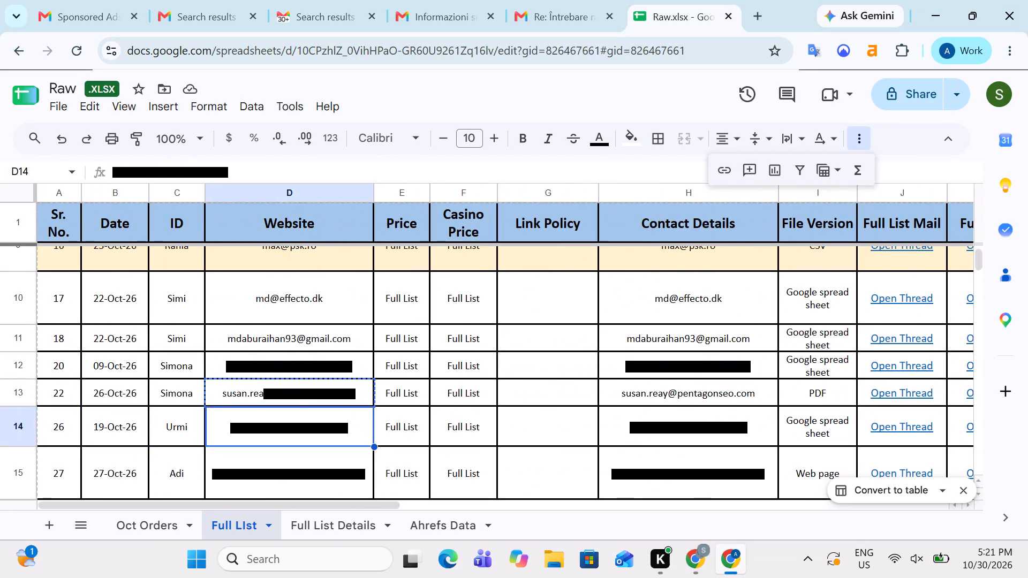
key(Left)
key(Right)
key(Right)
key(Right)
key(Right)
key(Right)
key(Right)
key(Right)
key(Right)
key(Right)
key(Right)
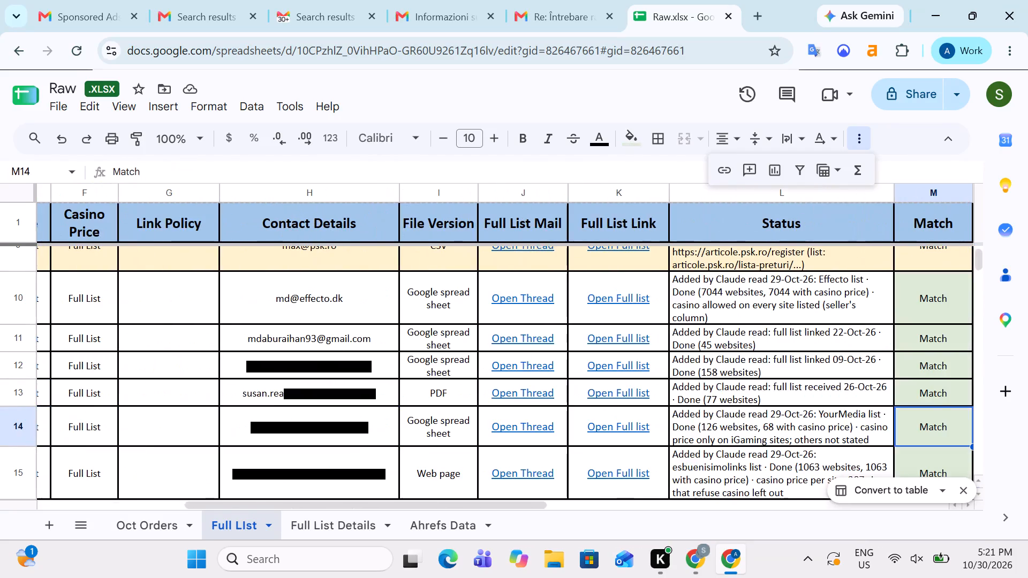
key(Right)
key(Right)
key(Right)
key(Right)
key(Left)
key(Left)
key(Left)
key(Left)
key(Left)
key(Left)
key(Left)
key(Left)
key(Left)
key(Left)
key(Left)
key(Left)
key(Left)
key(Left)
key(Left)
key(Left)
key(Left)
key(Left)
key(Left)
key(Left)
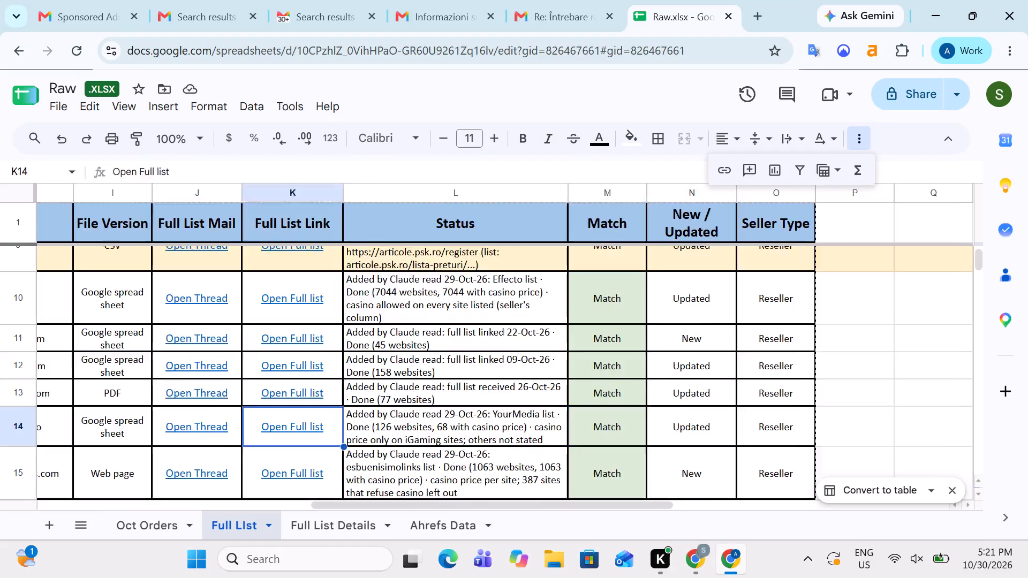
Review row 15 of the Full List from Website across to Seller Type.
key(Down)
key(Right)
key(Right)
key(Right)
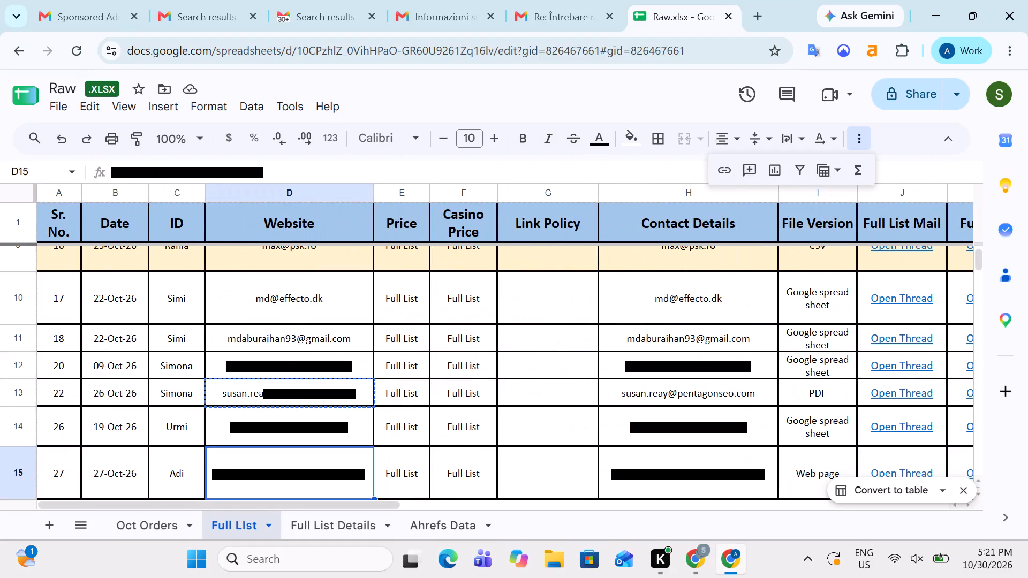
key(Right)
key(Right)
key(Right)
key(Right)
key(Right)
key(Right)
key(Right)
key(Right)
key(Right)
key(Right)
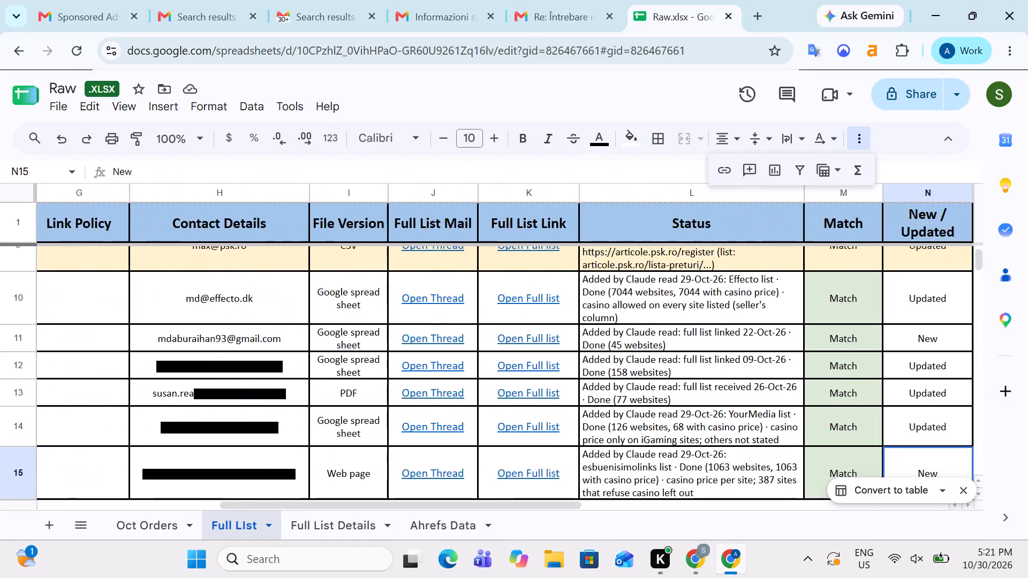
key(Right)
key(Right)
key(Left)
key(Left)
key(Left)
key(Left)
key(Left)
key(Left)
key(Left)
key(Left)
key(Left)
key(Left)
key(Left)
key(Left)
key(Left)
key(Left)
key(Left)
key(Left)
key(Left)
key(Left)
key(Left)
key(Left)
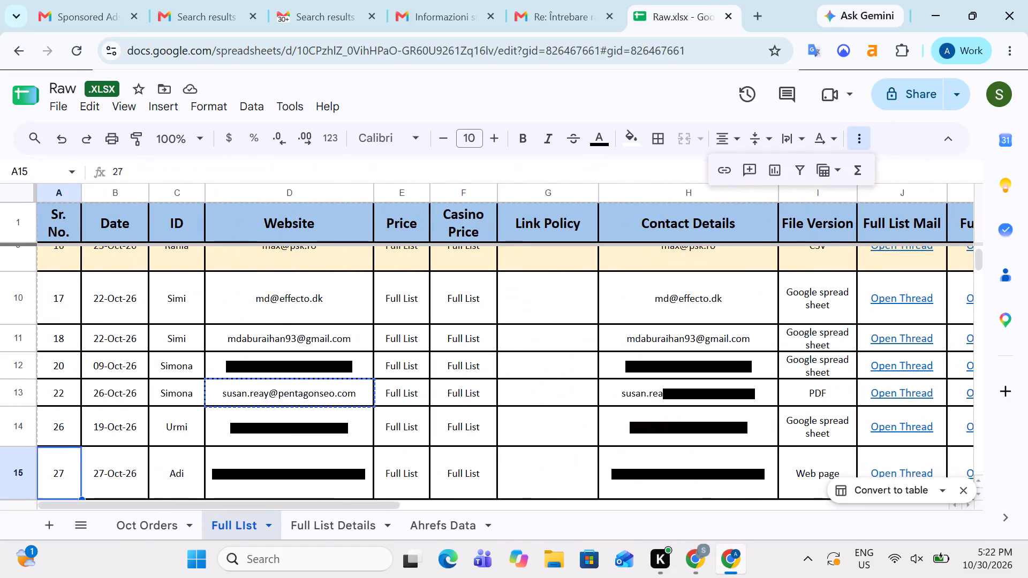
key(Right)
key(Right)
key(Right)
key(ctrl+c)
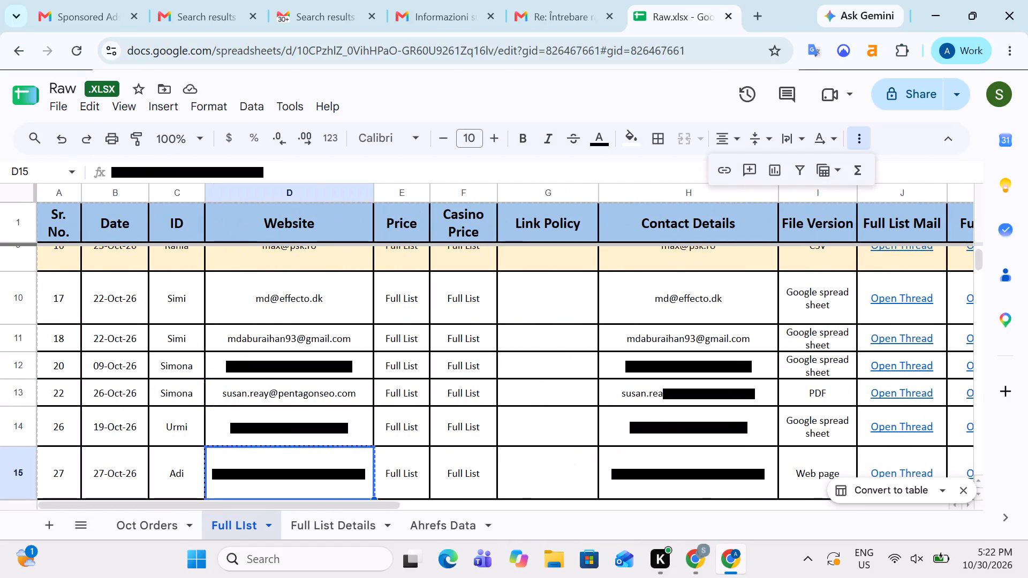
key(alt+Tab)
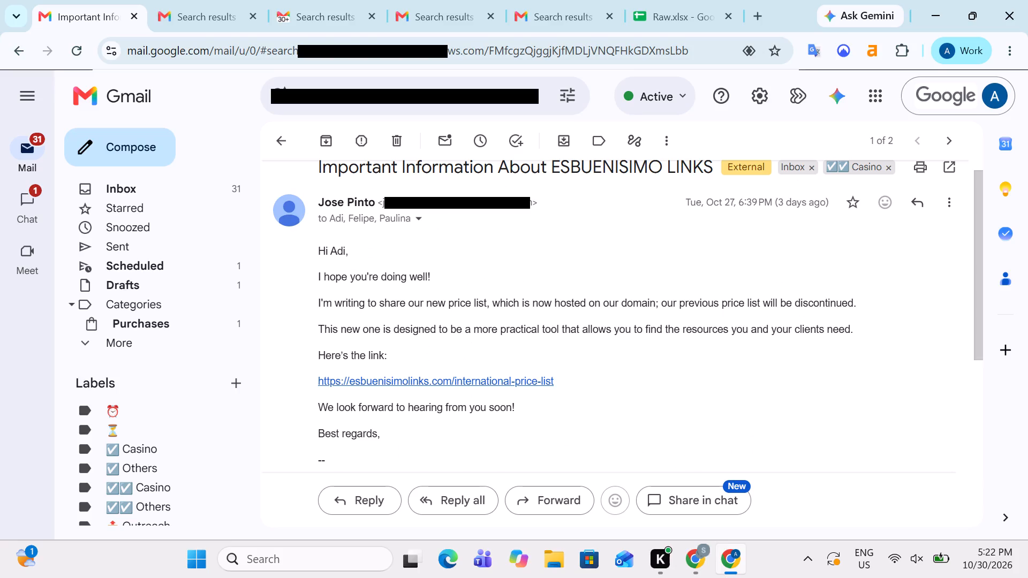
Return to the Raw workbook's Full List and review row 15 from Website across to Match.
click(689, 0)
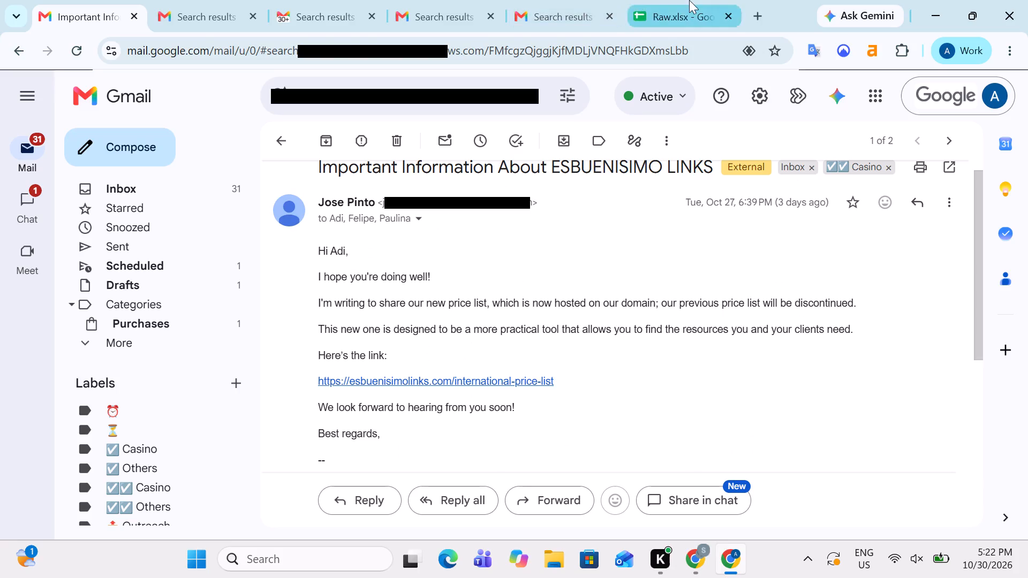
key(Right)
key(Right)
key(Right)
key(Right)
key(Right)
key(Right)
key(Right)
key(Right)
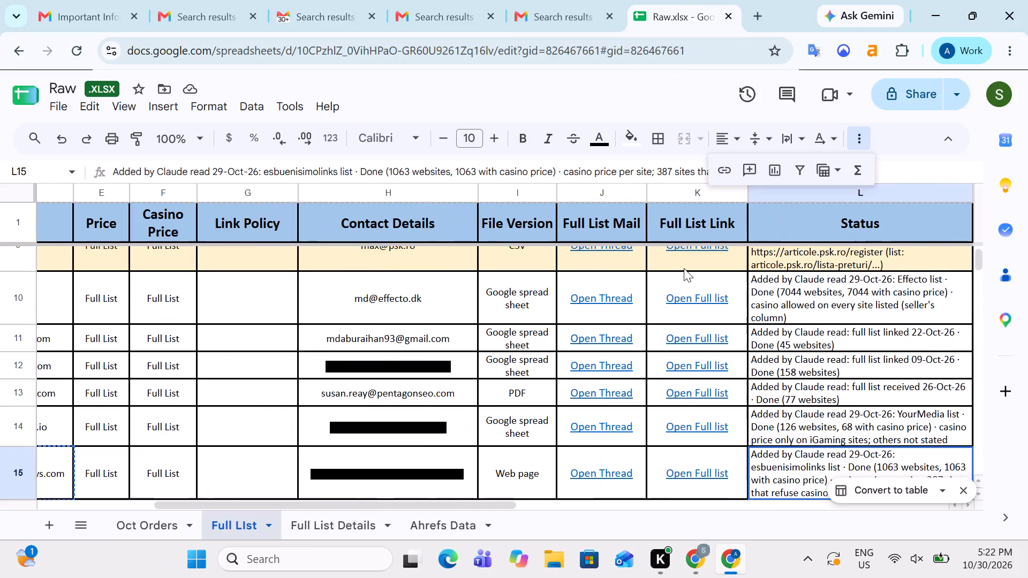
key(Right)
key(Left)
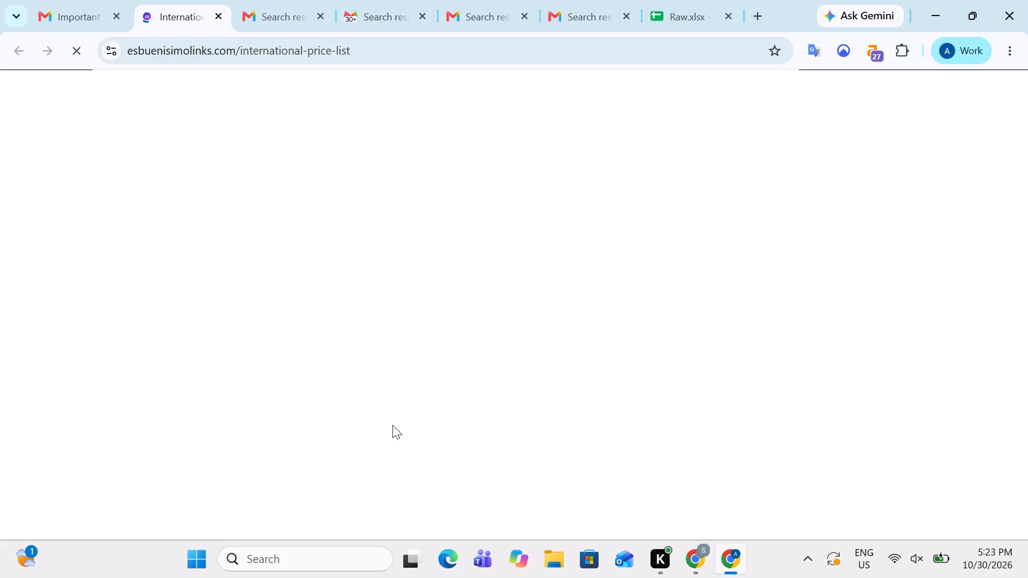
Examine the websites, general post prices and casino prices listed in the ESBUENISIMO LINKS International Price List.
scroll(417, 377, down, 5)
scroll(401, 429, down, 7)
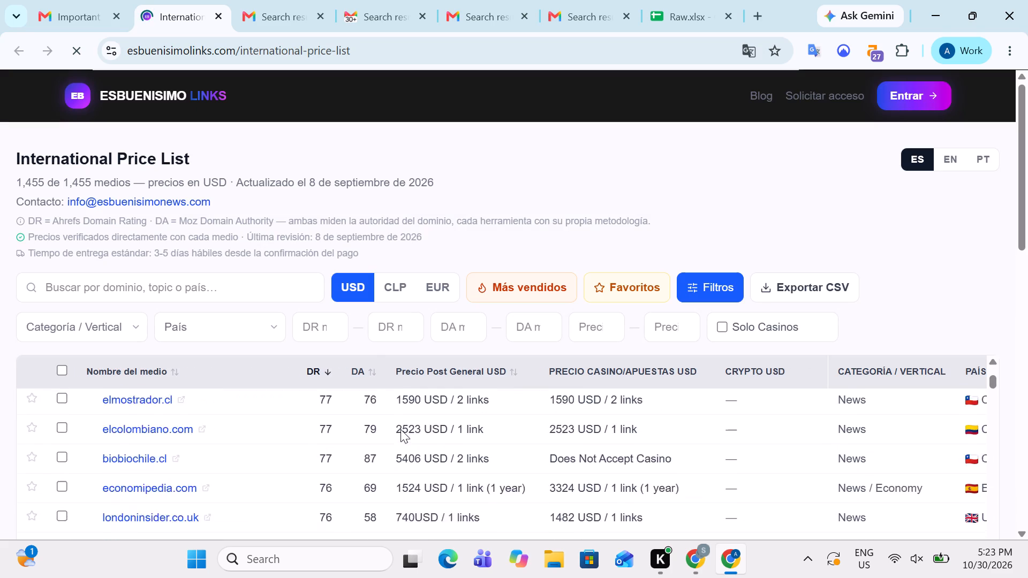
scroll(402, 475, down, 20)
scroll(402, 475, down, 20)
scroll(402, 475, down, 1)
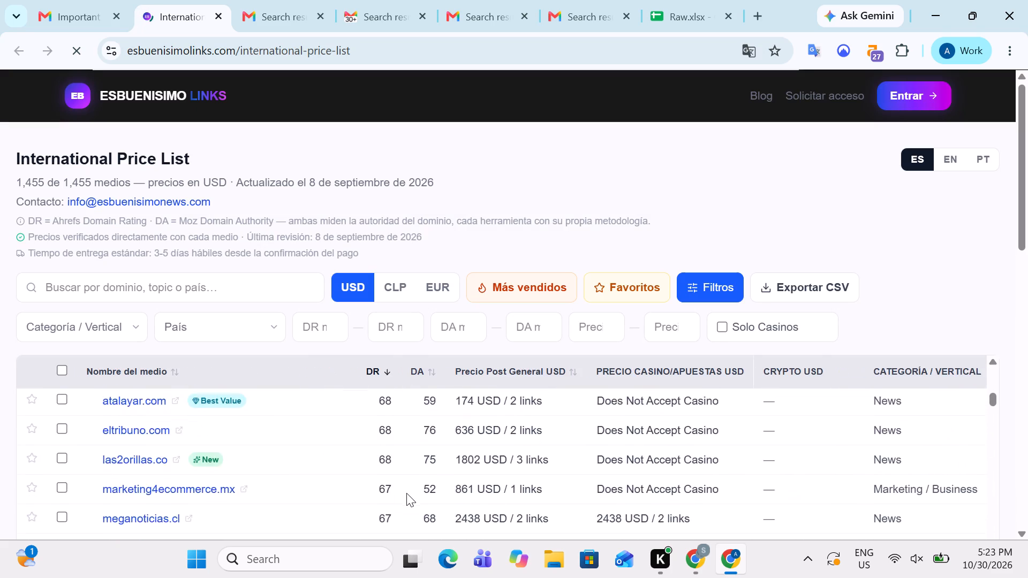
scroll(406, 493, down, 18)
scroll(407, 483, down, 15)
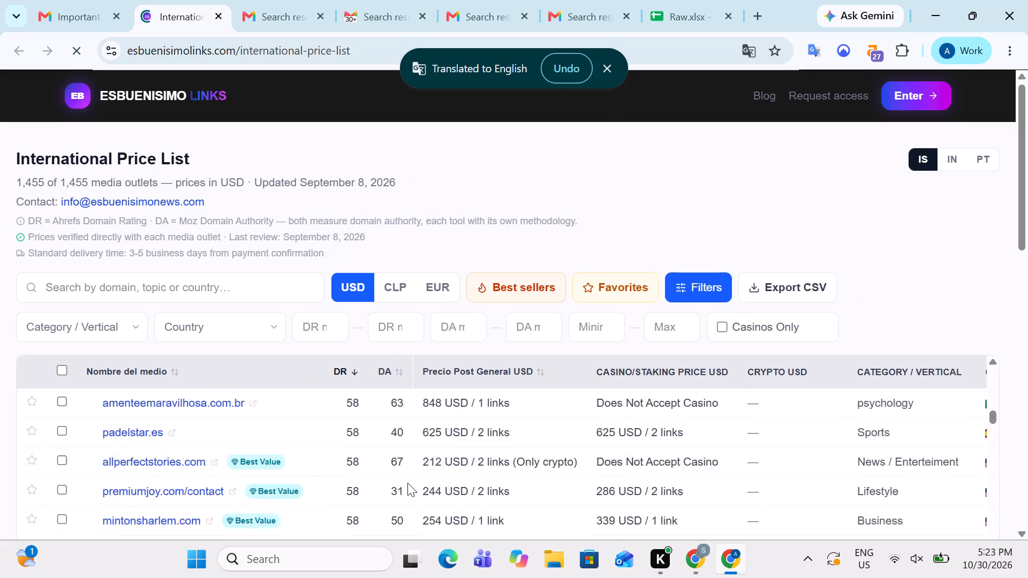
scroll(407, 483, down, 19)
scroll(407, 483, down, 7)
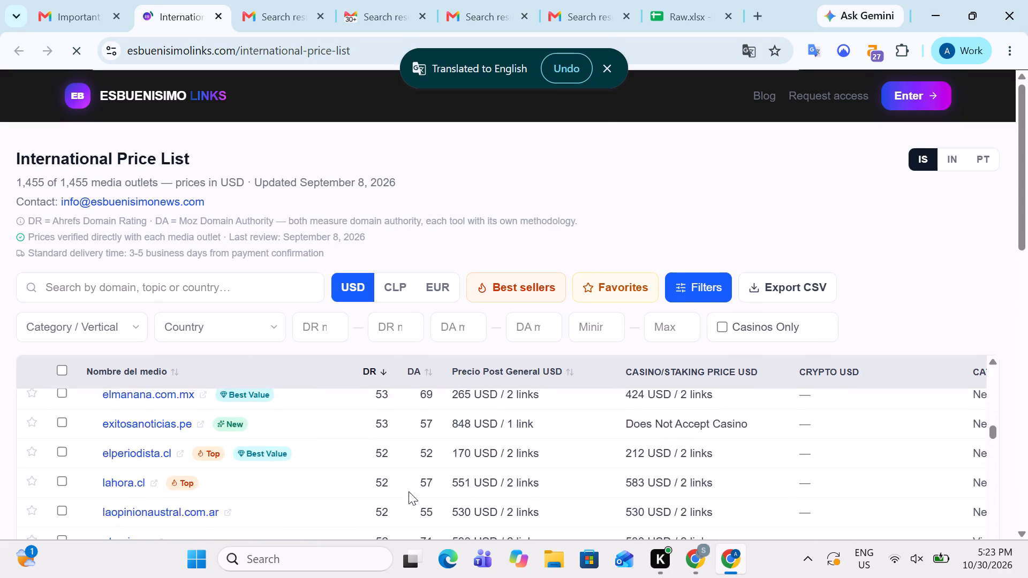
scroll(409, 491, down, 14)
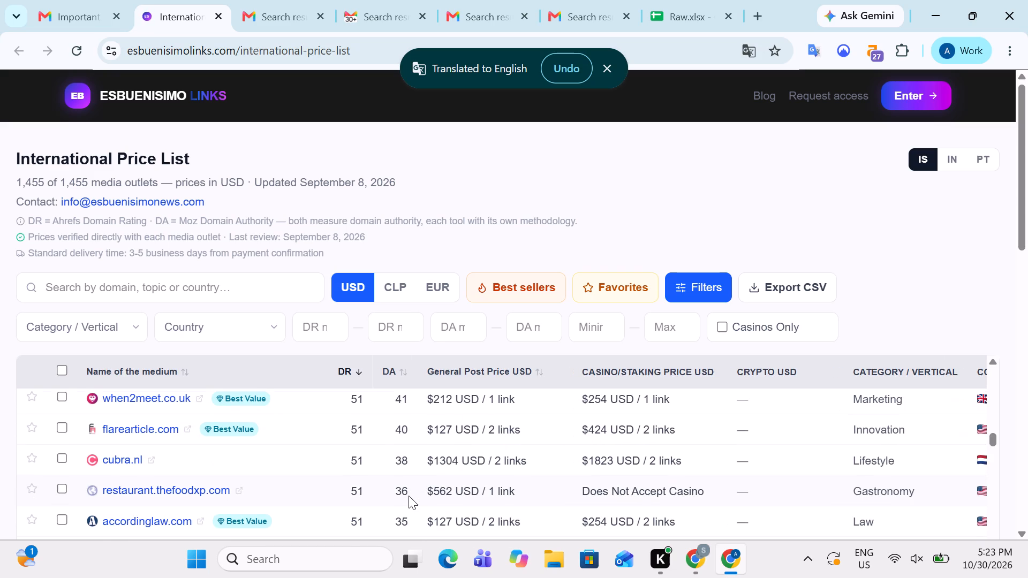